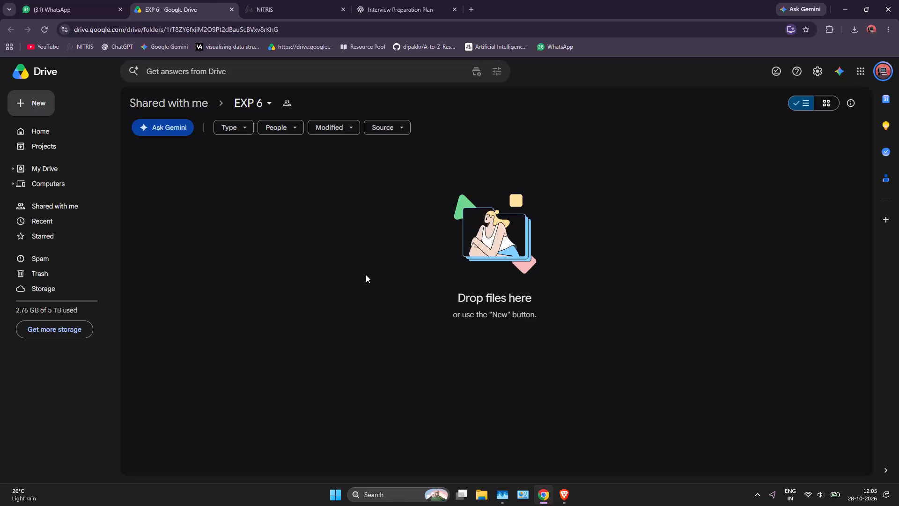
Refresh the EXP 6 folder, show it as a grid and download the oldest Experiment 6 report PDF.
left_click(52, 33)
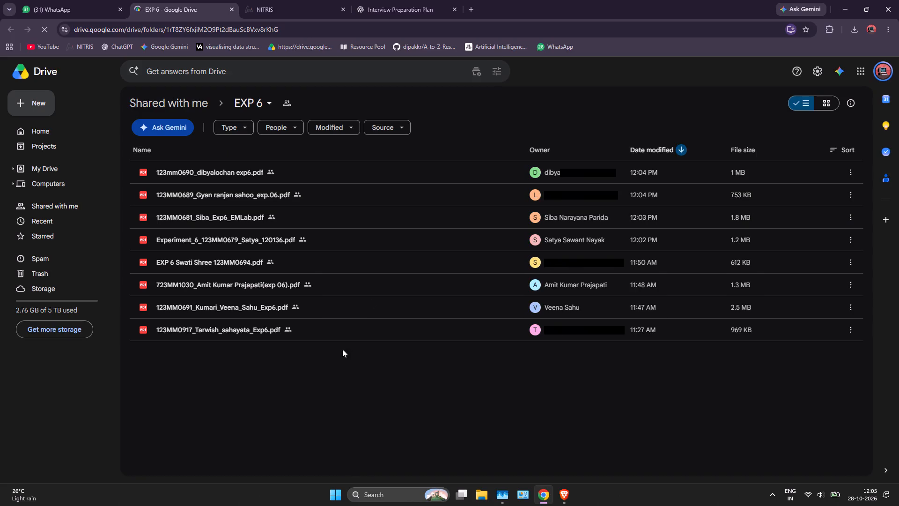
left_click(825, 107)
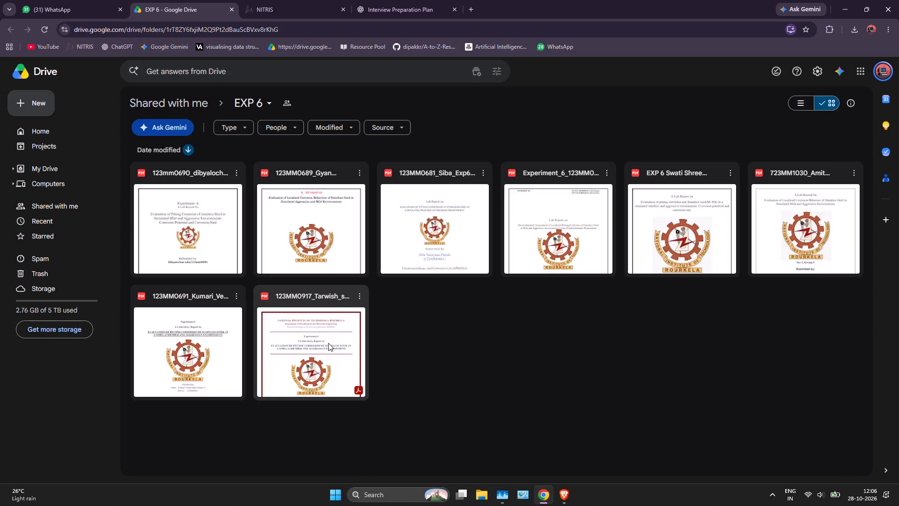
left_click(357, 291)
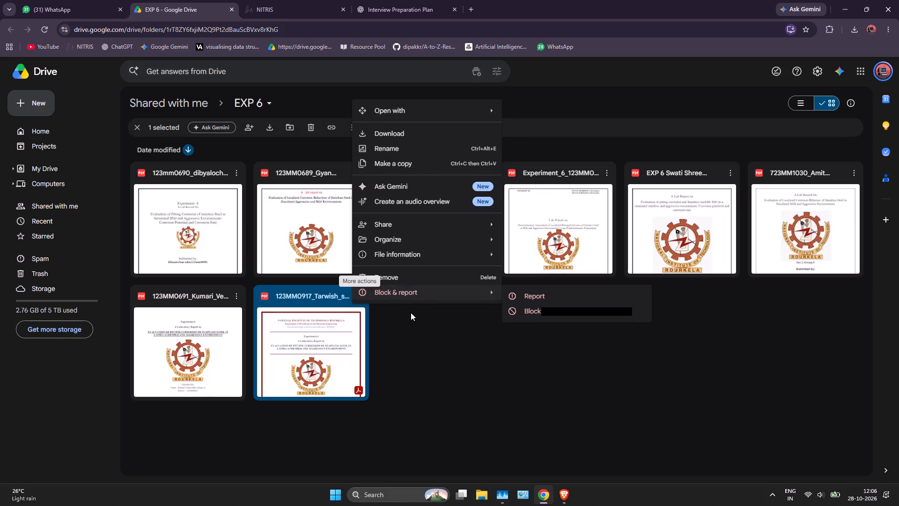
left_click(407, 137)
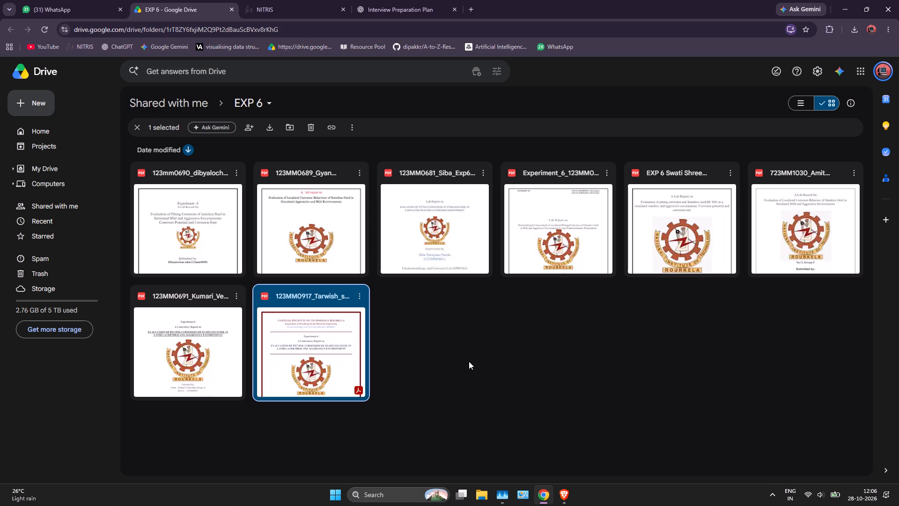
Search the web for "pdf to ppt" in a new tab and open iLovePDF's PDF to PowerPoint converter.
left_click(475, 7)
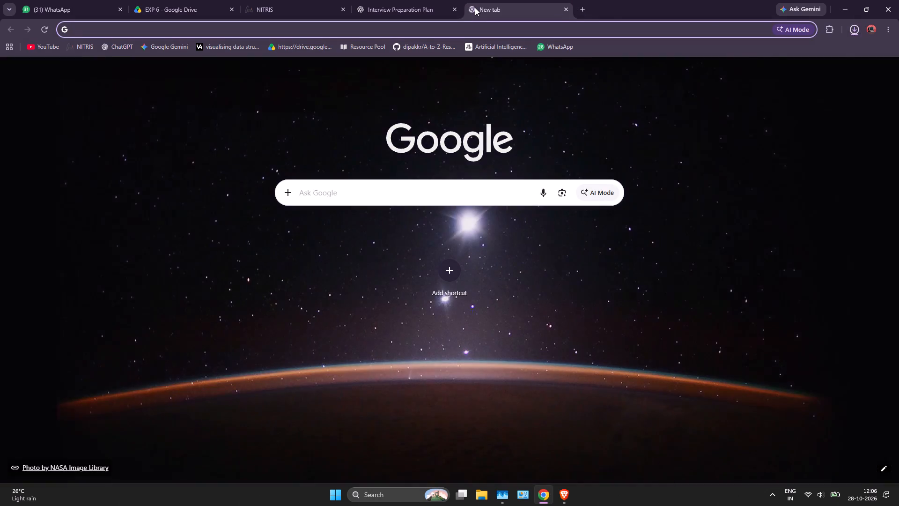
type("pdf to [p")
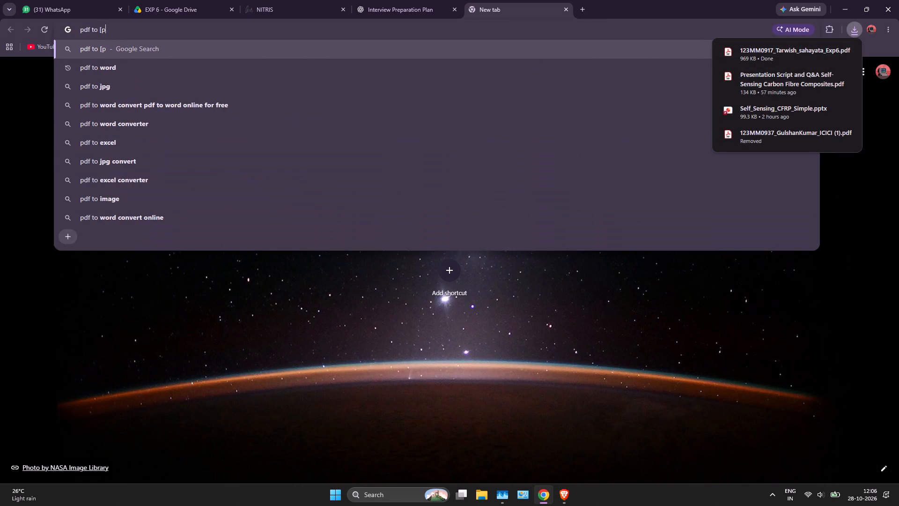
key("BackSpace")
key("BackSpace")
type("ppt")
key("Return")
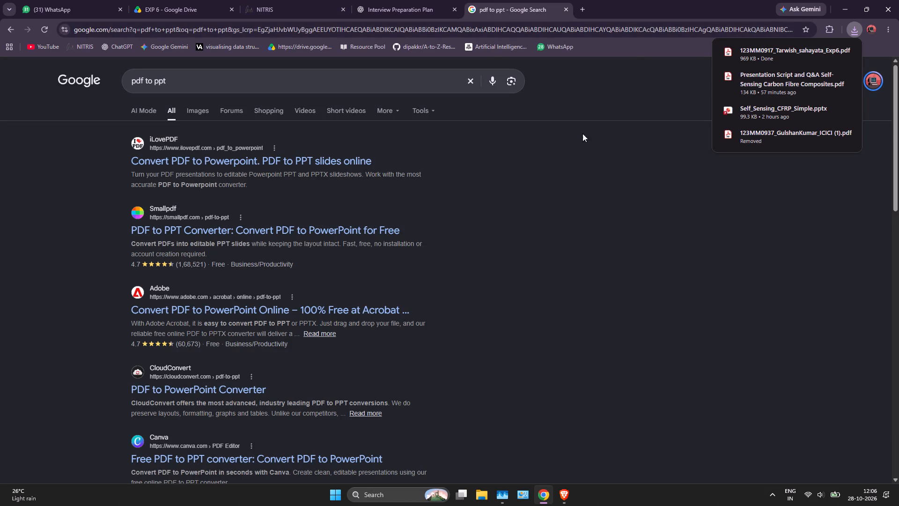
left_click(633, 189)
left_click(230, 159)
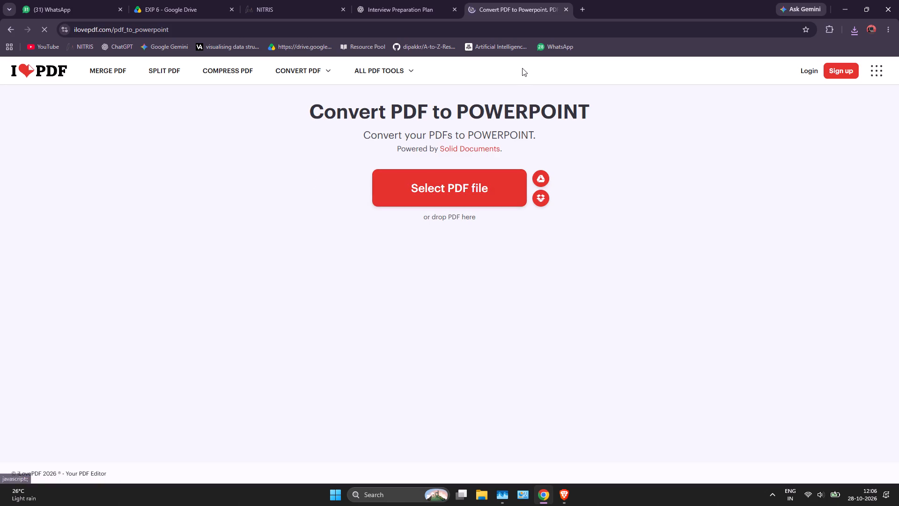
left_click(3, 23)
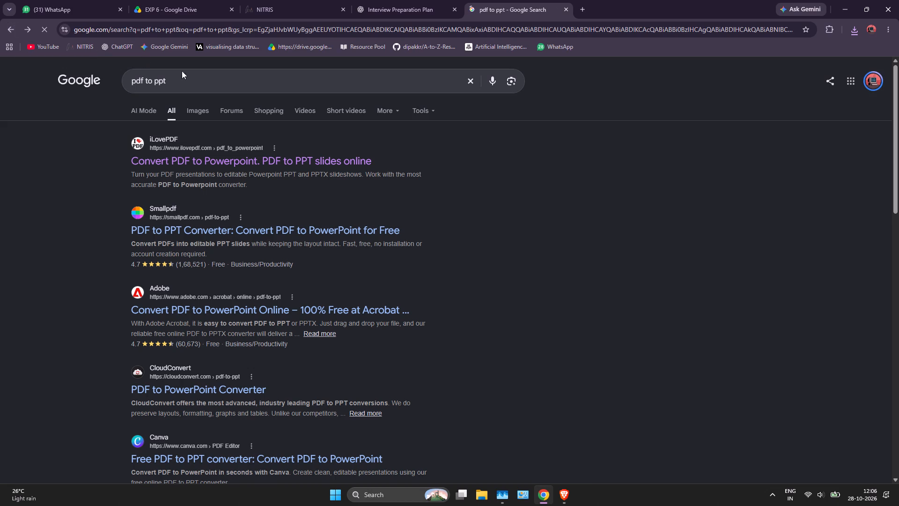
Search the web for "pdf to word" and open iLovePDF's PDF to Word converter.
left_click(185, 89)
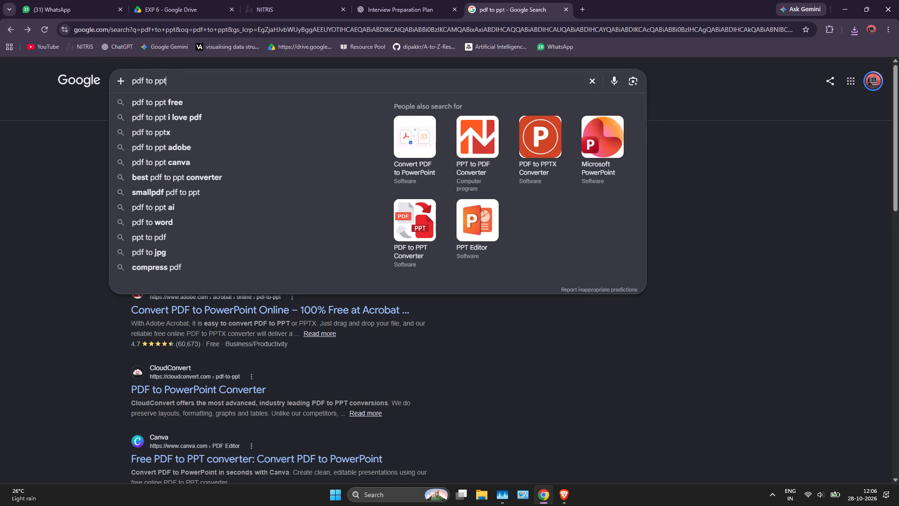
key("BackSpace")
key("BackSpace")
key("BackSpace")
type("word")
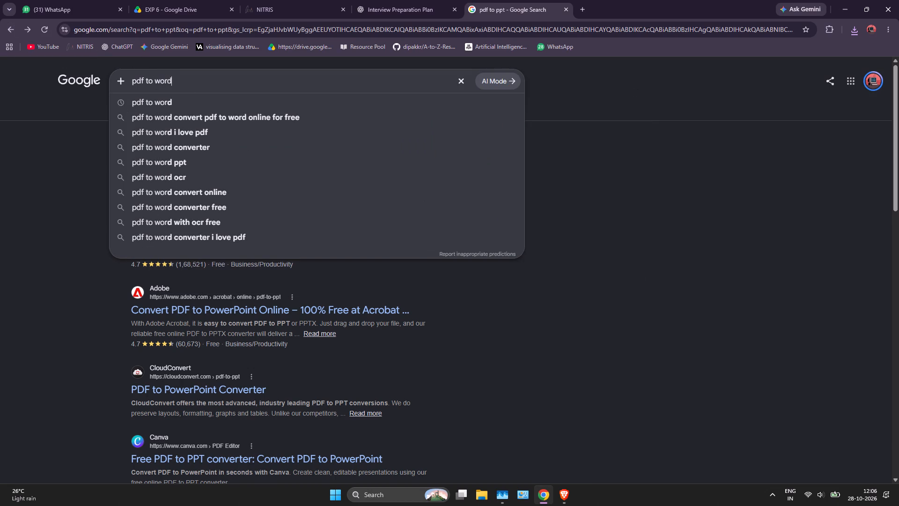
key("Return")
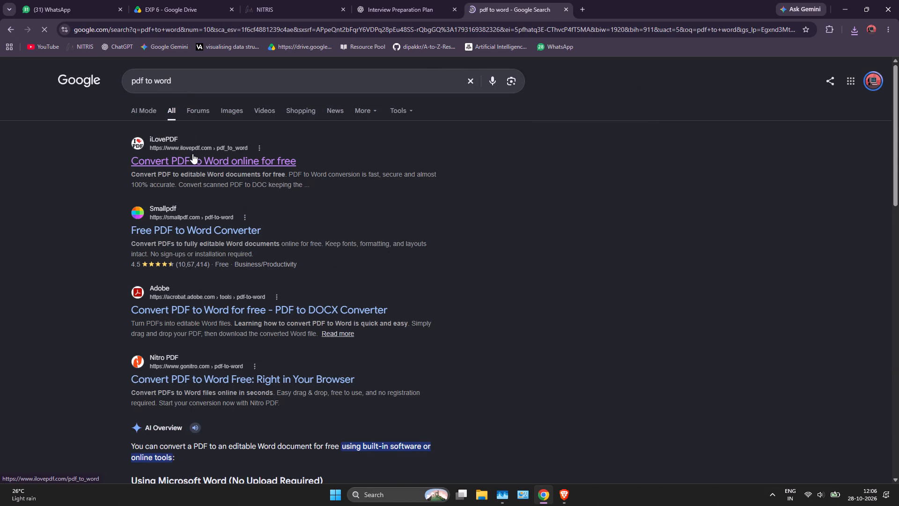
left_click(194, 162)
Convert the downloaded report PDF to Word with the No OCR option and download the converted document.
left_click(467, 188)
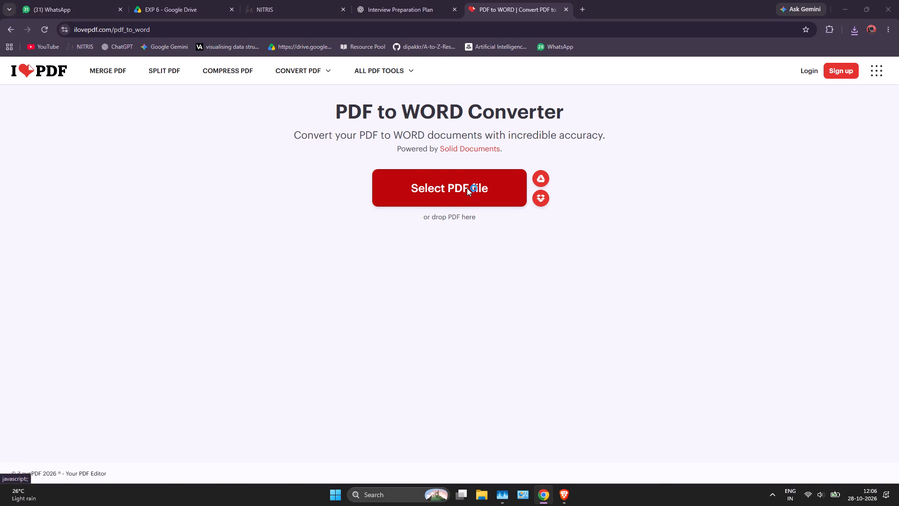
double_click(92, 89)
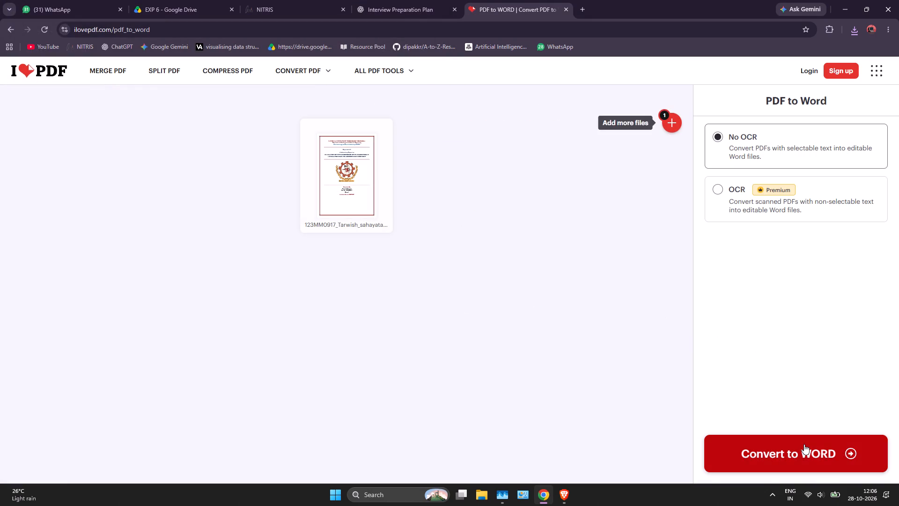
left_click(803, 454)
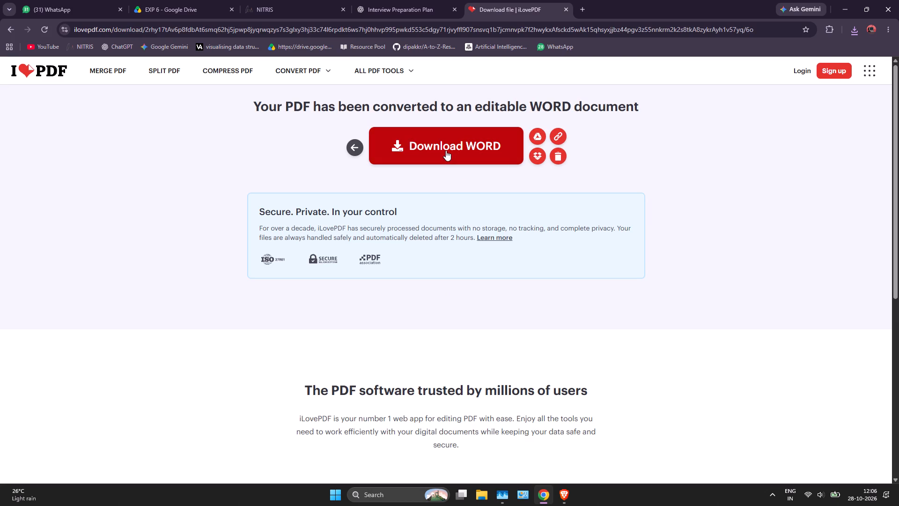
left_click(446, 150)
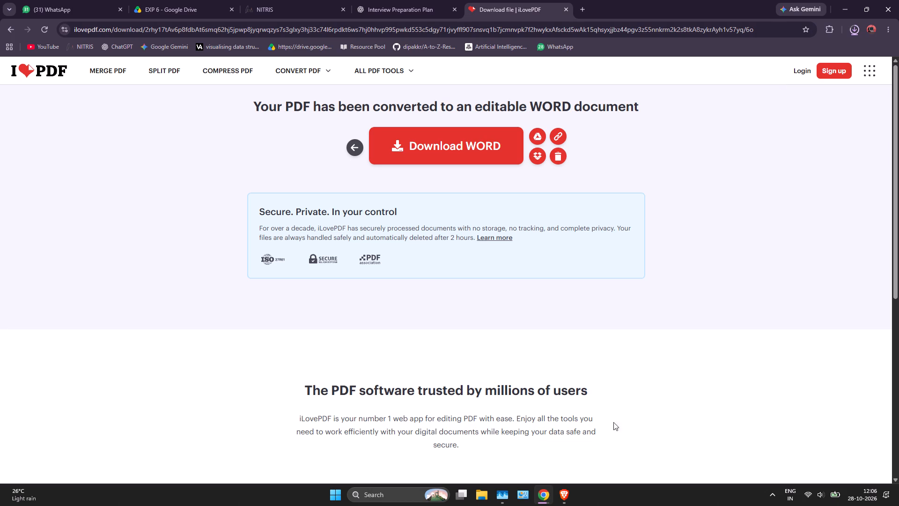
Open the converted report in Word and enable editing.
left_click(855, 28)
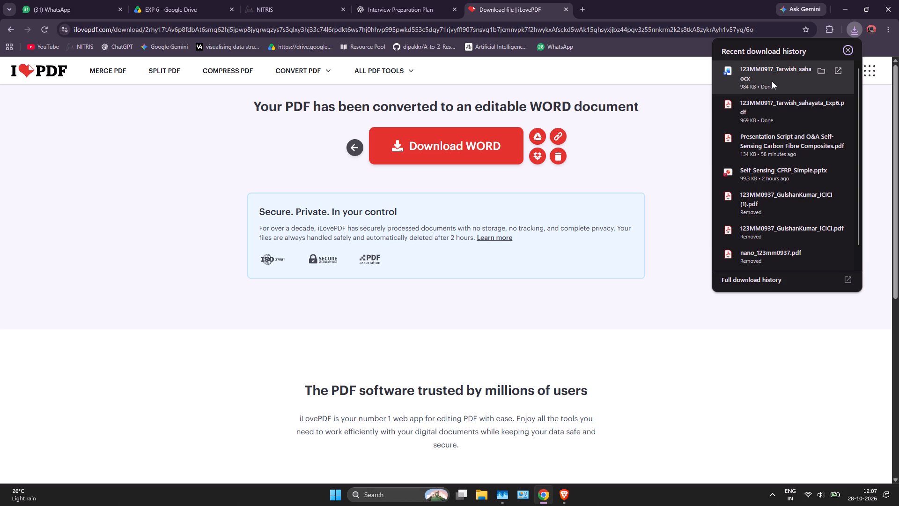
left_click(772, 81)
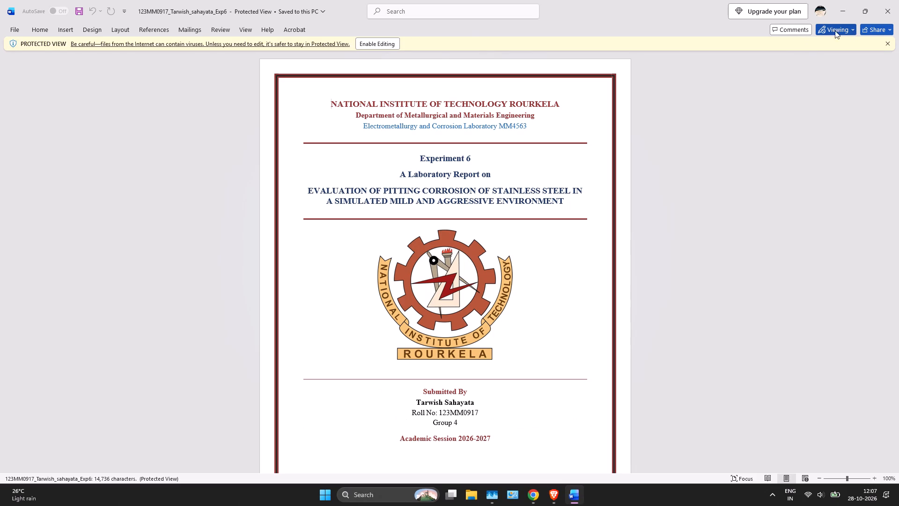
left_click(384, 46)
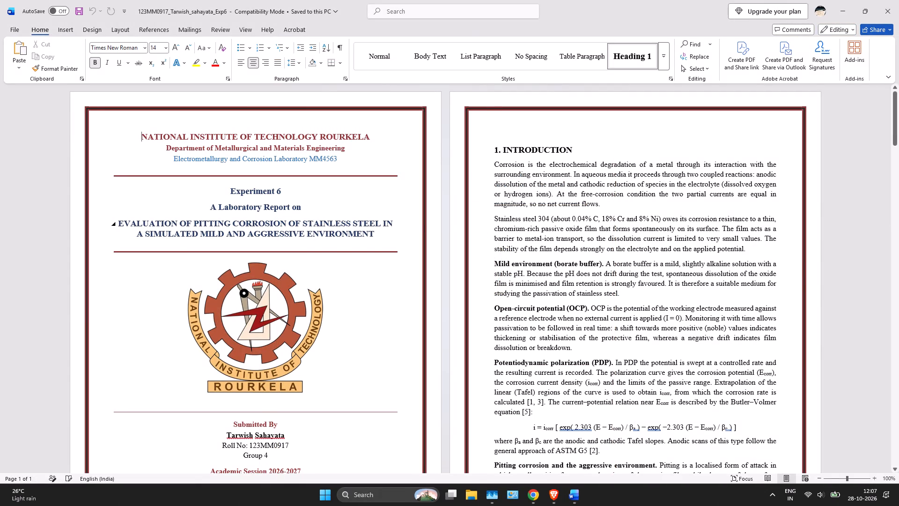
Move the line "Electrometallurgy and Corrosion Laboratory MM4563" from the cover page heading to two lines below "Group 4".
scroll(354, 220, "up", 2, "ctrl")
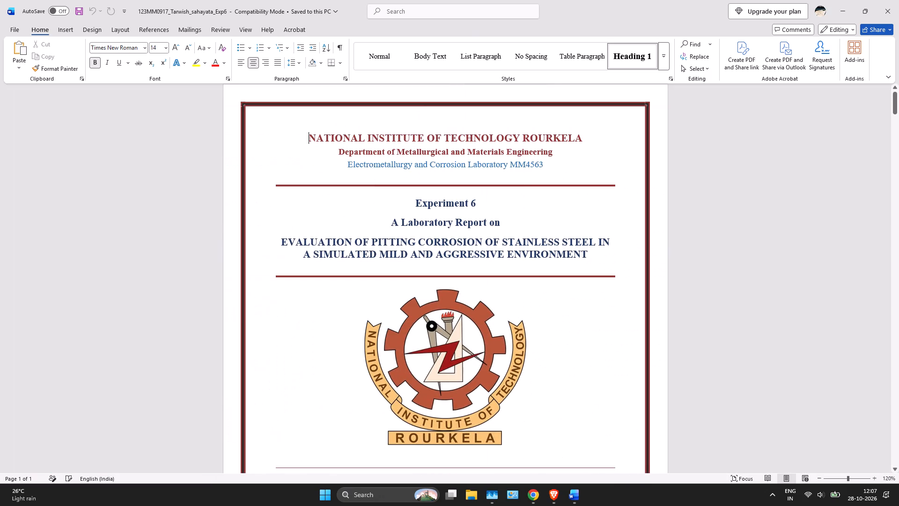
scroll(427, 256, "down", 9)
scroll(427, 256, "up", 1)
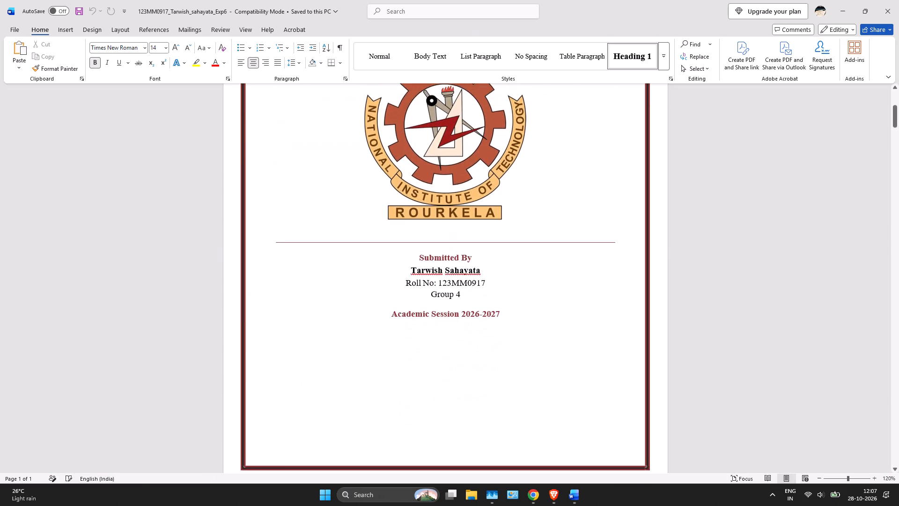
scroll(427, 256, "up", 13)
left_click(541, 180)
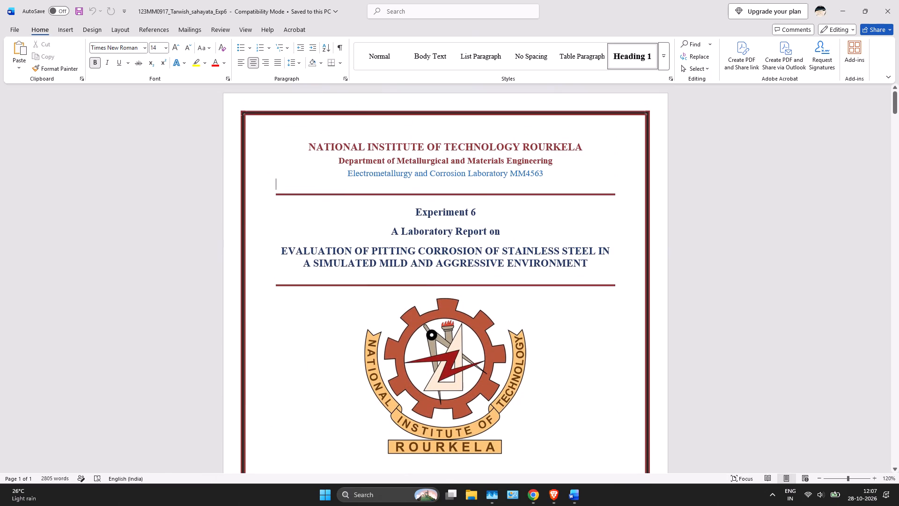
left_click(547, 177)
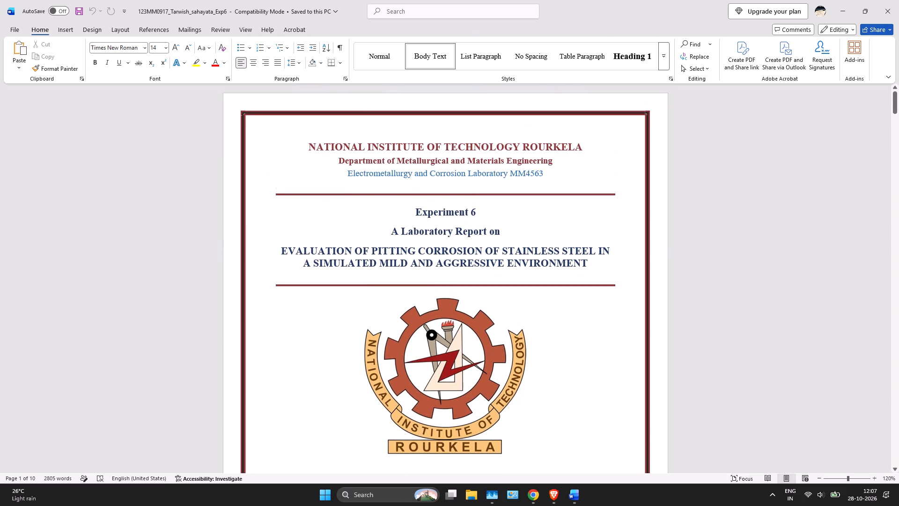
left_click_drag(546, 171, 336, 173)
key("ctrl+x")
scroll(444, 234, "down", 7)
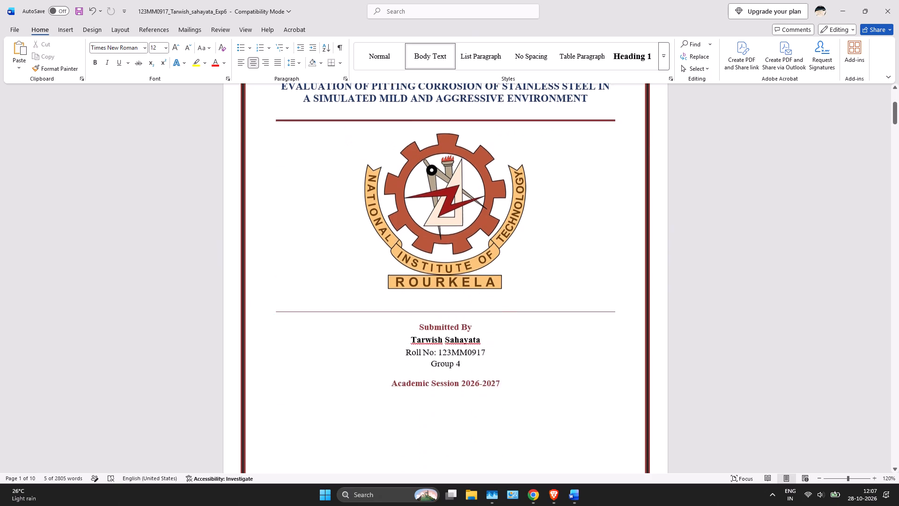
scroll(444, 235, "down", 5)
left_click(472, 209)
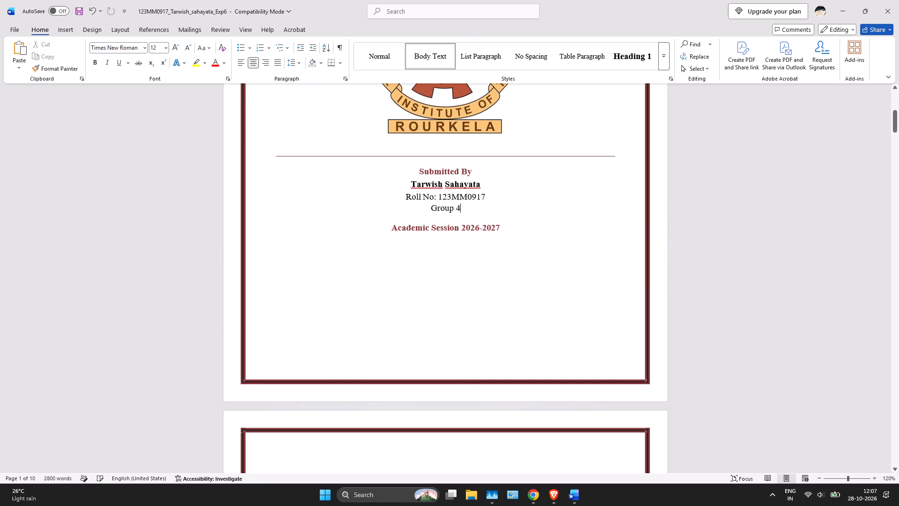
key("Return")
key("Return")
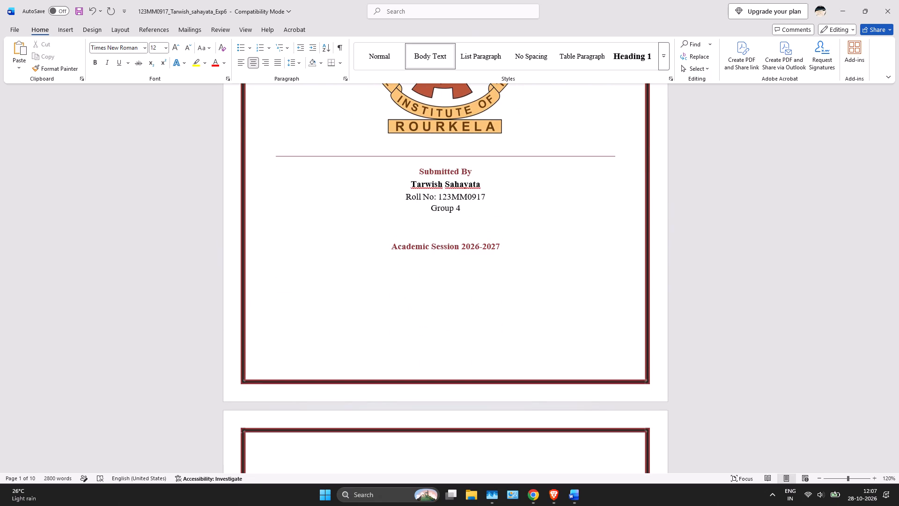
key("ctrl+v")
Remove the empty lines between the department name and "Experiment 6" on the cover page.
scroll(483, 238, "up", 17)
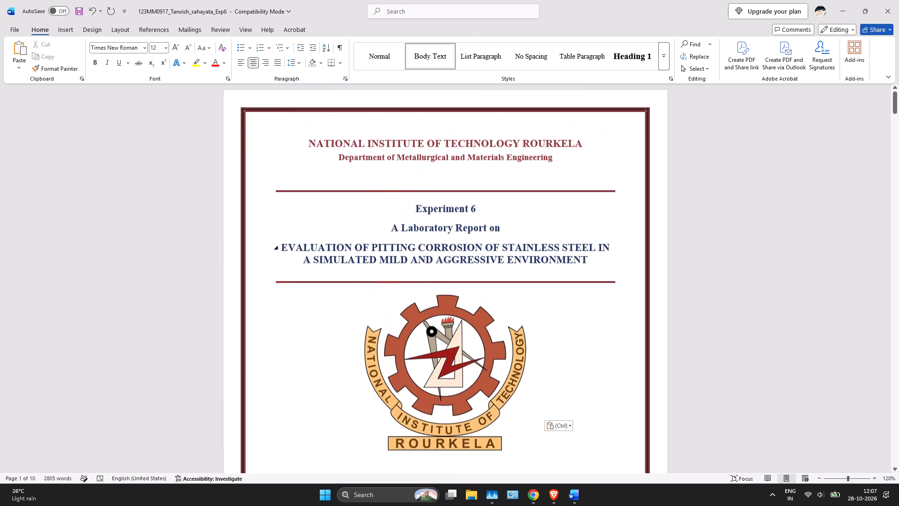
left_click(491, 190)
left_click(491, 190)
key("BackSpace")
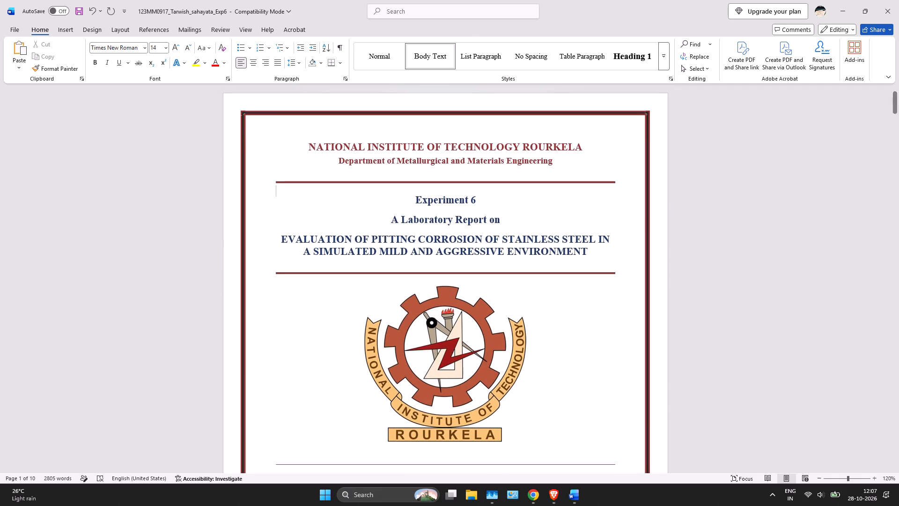
key("BackSpace")
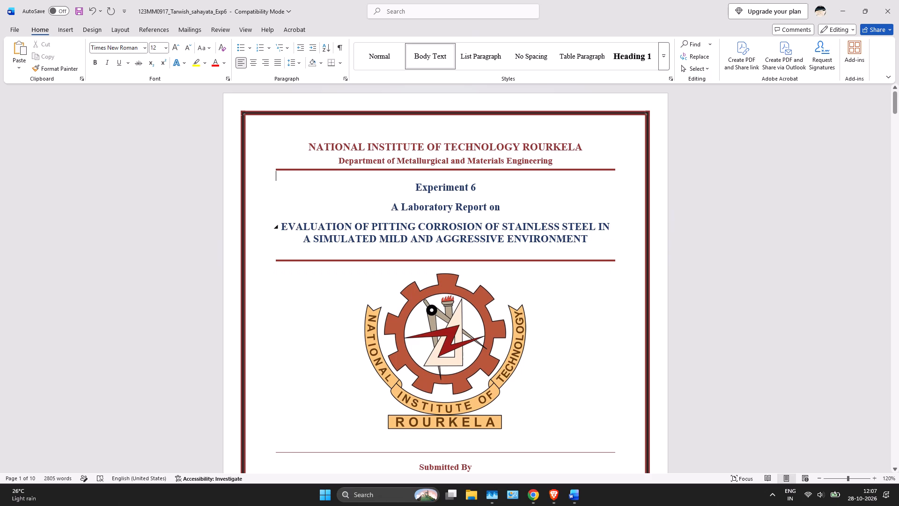
Delete the decorative border frame around the cover page.
left_click(548, 114)
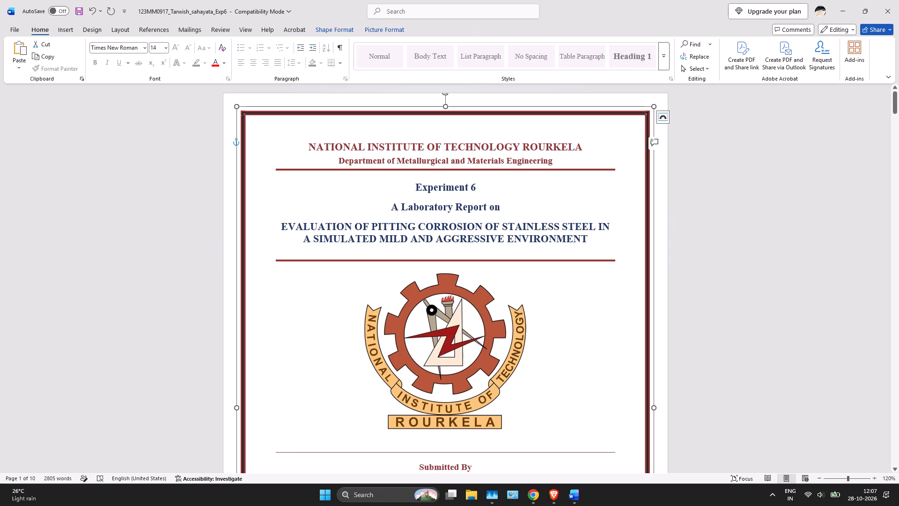
key("Delete")
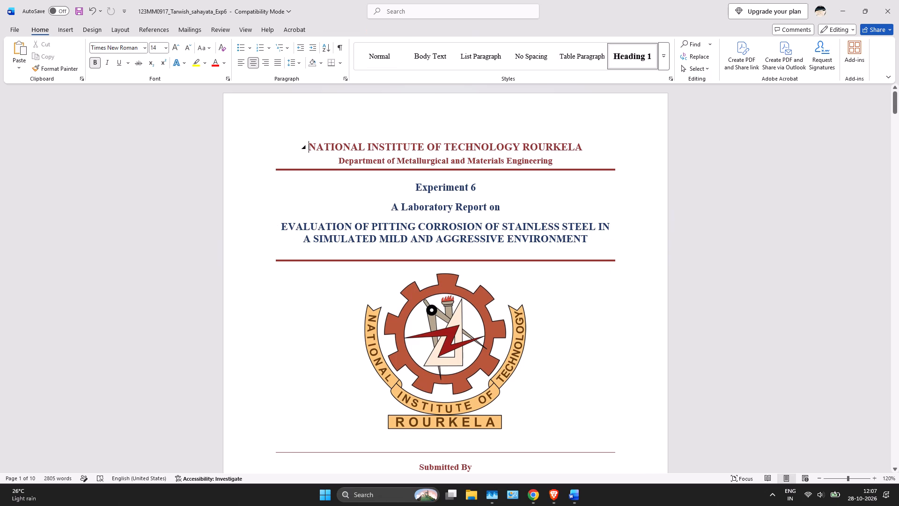
Delete the two thick red horizontal rules, under the department name and under the report title.
left_click(510, 167)
left_click(503, 173)
left_click(299, 170)
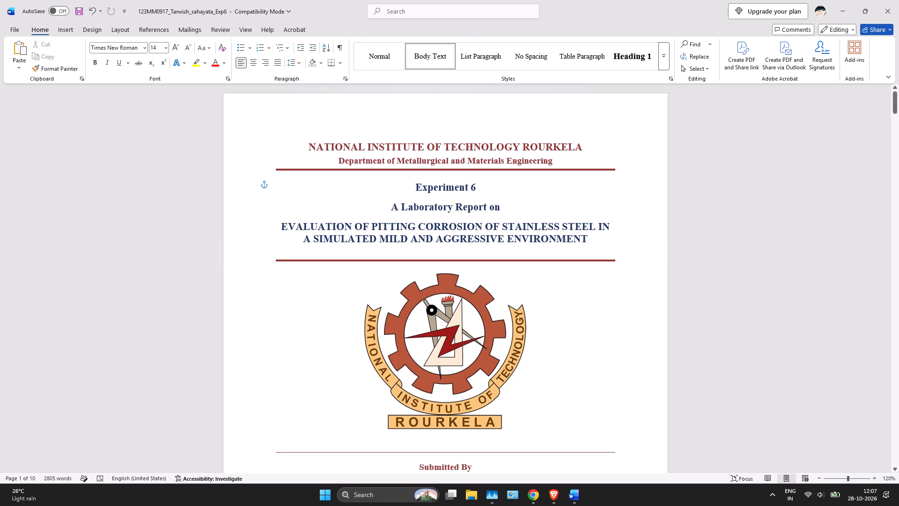
key("Delete")
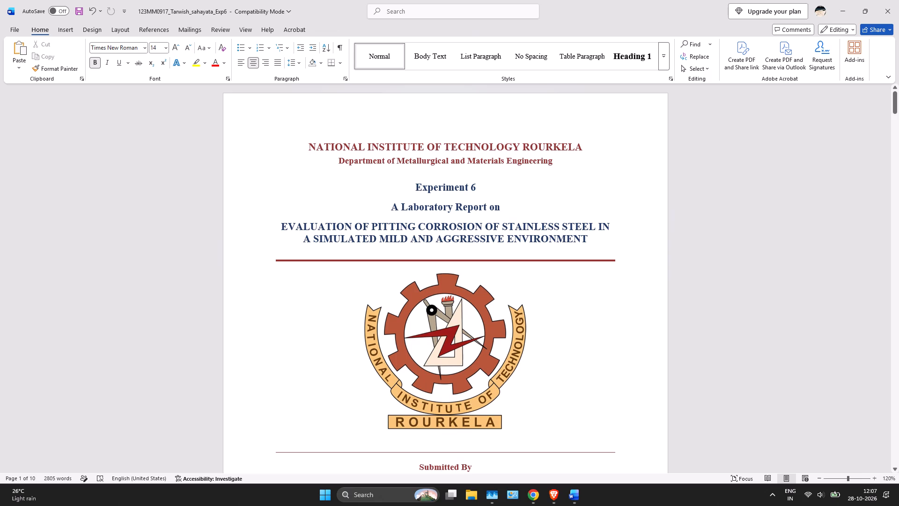
left_click(303, 261)
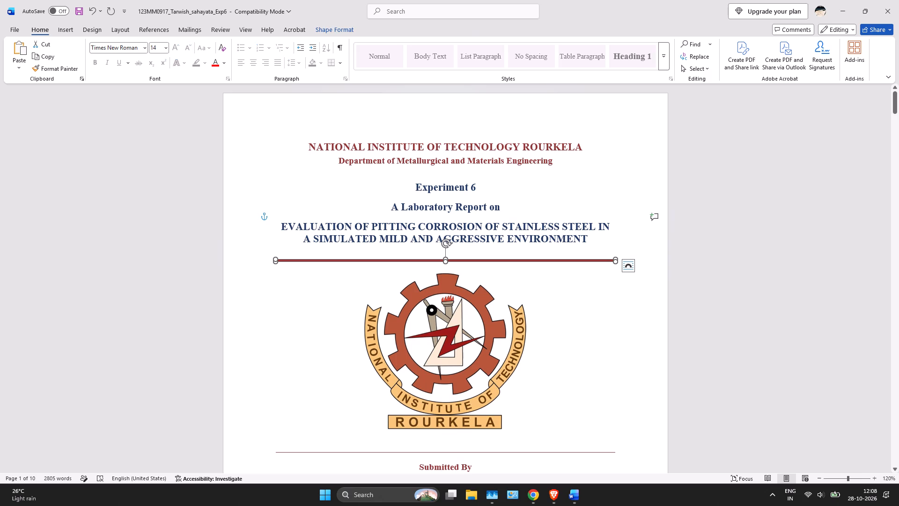
key("Delete")
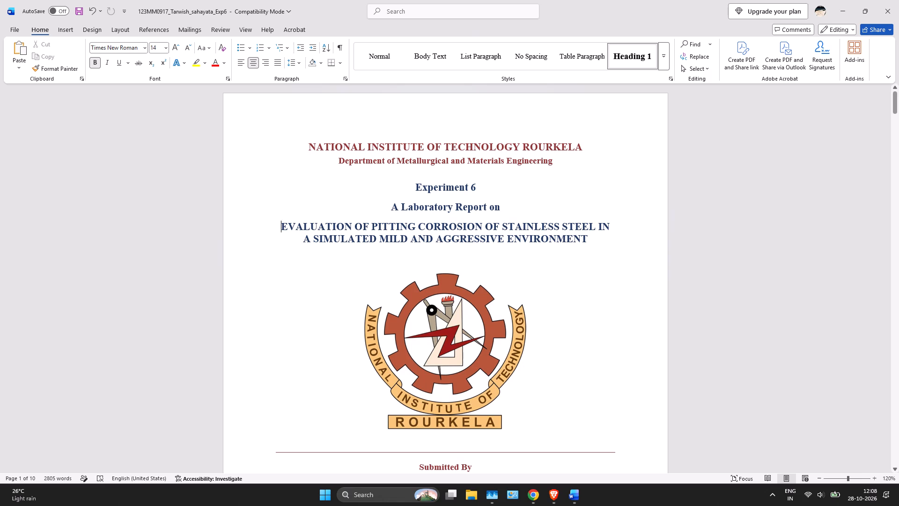
Delete the thin red horizontal rule between the institute logo and "Submitted By" on the cover page.
scroll(443, 276, "down", 10)
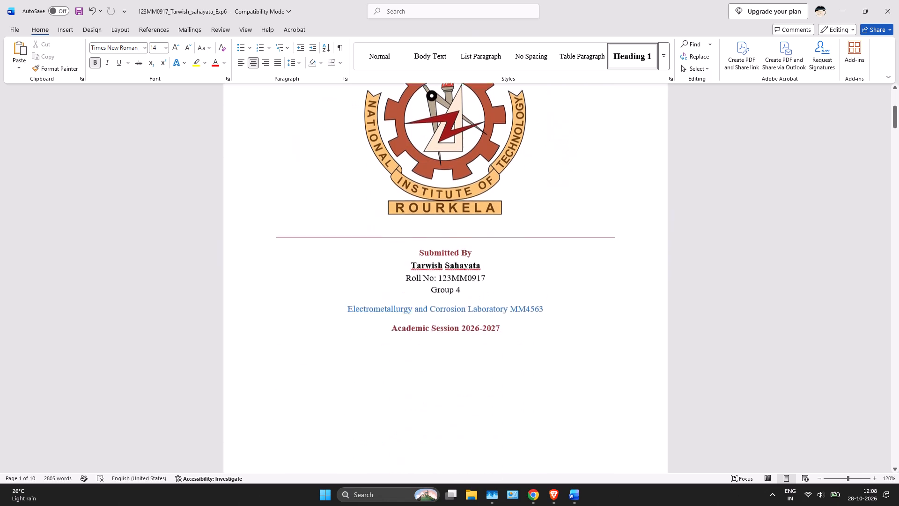
scroll(445, 299, "up", 2)
left_click(486, 239)
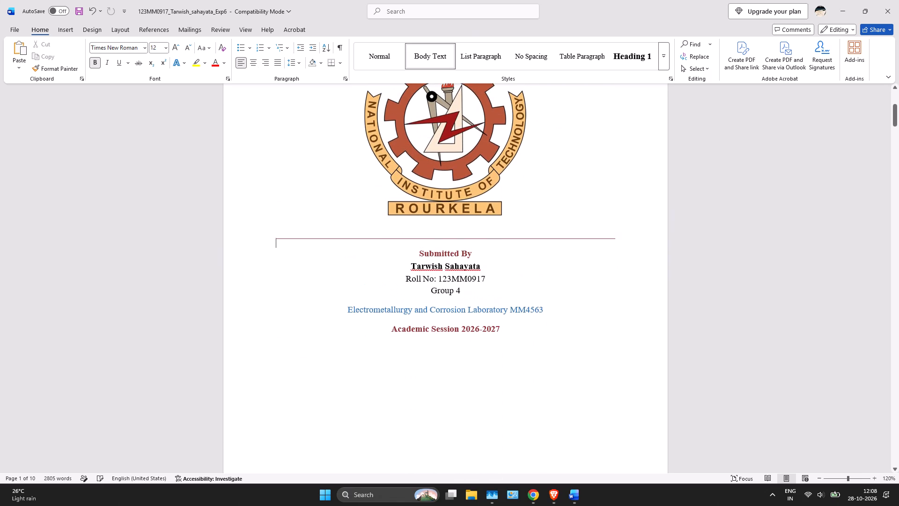
left_click(282, 237)
left_click(291, 236)
left_click(597, 239)
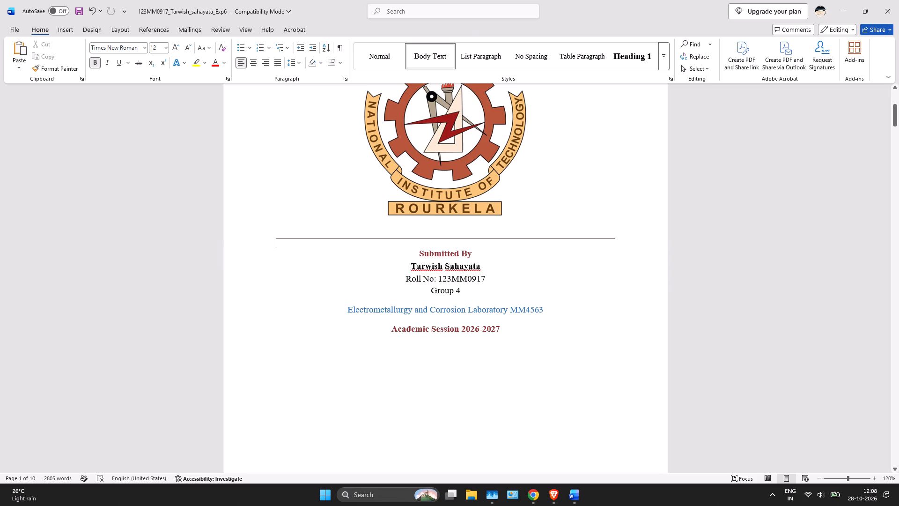
left_click(596, 239)
left_click(600, 238)
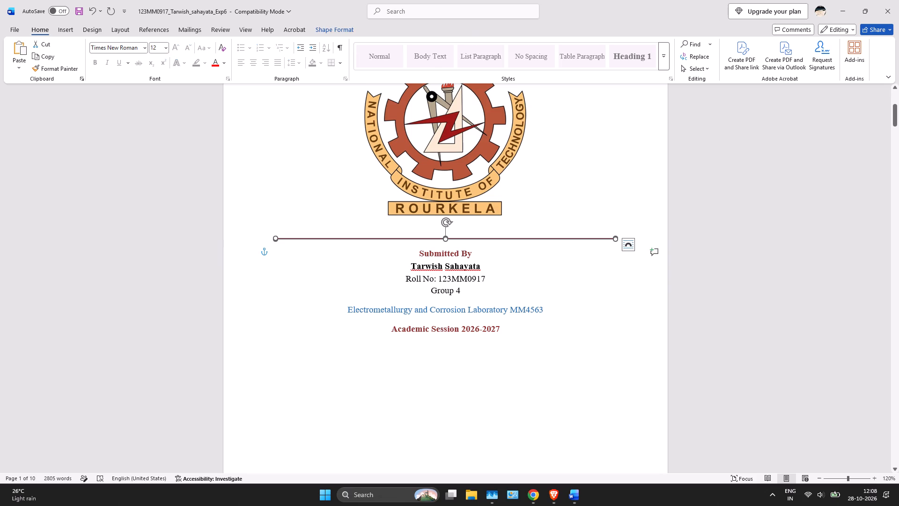
key("Delete")
Delete the "Experiment 6" line and the empty space above "A Laboratory Report on".
scroll(602, 237, "up", 10)
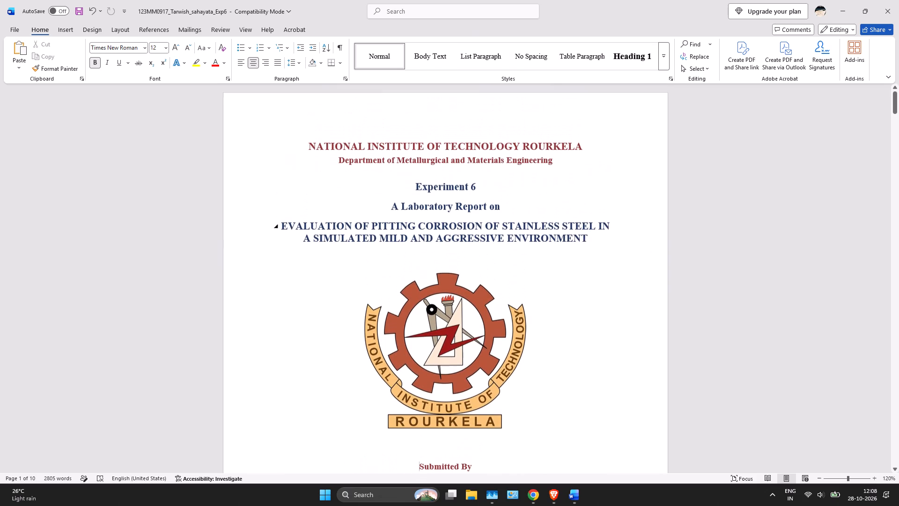
scroll(602, 237, "up", 5)
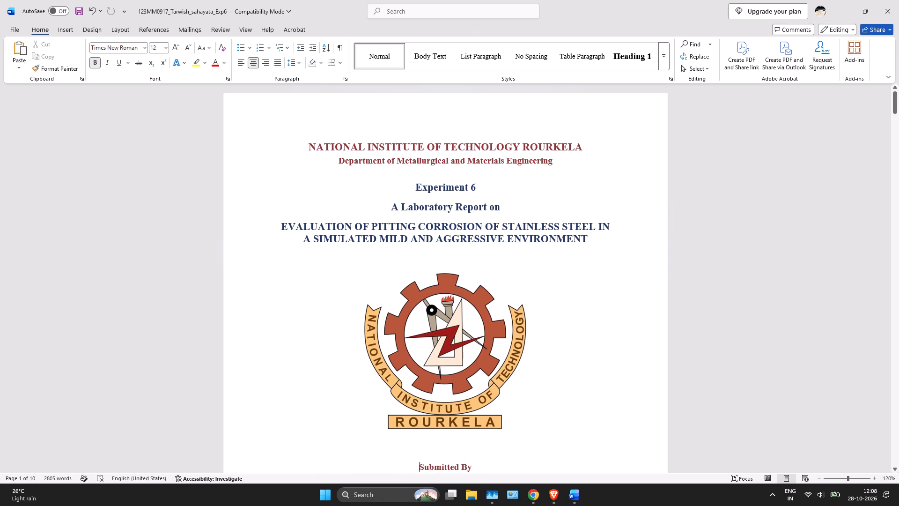
left_click_drag(479, 189, 402, 186)
key("BackSpace")
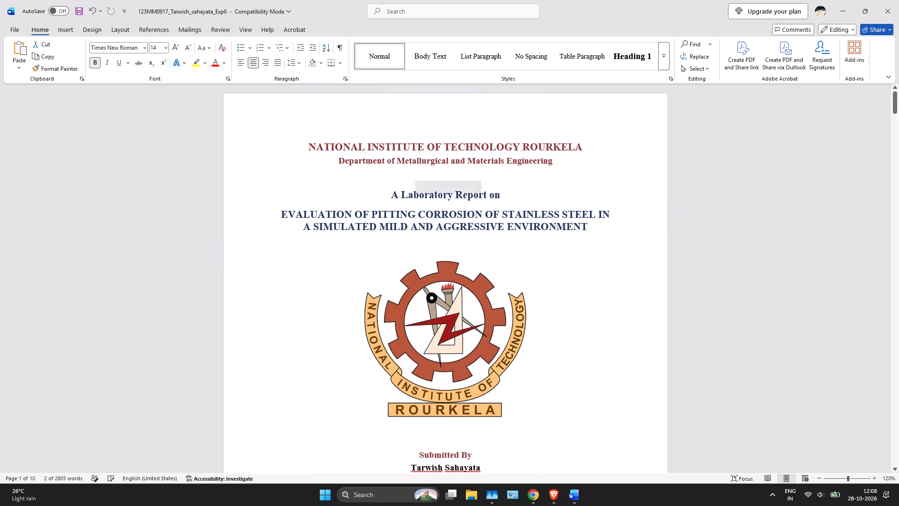
key("BackSpace")
key("BackSpace")
key("BackSpace")
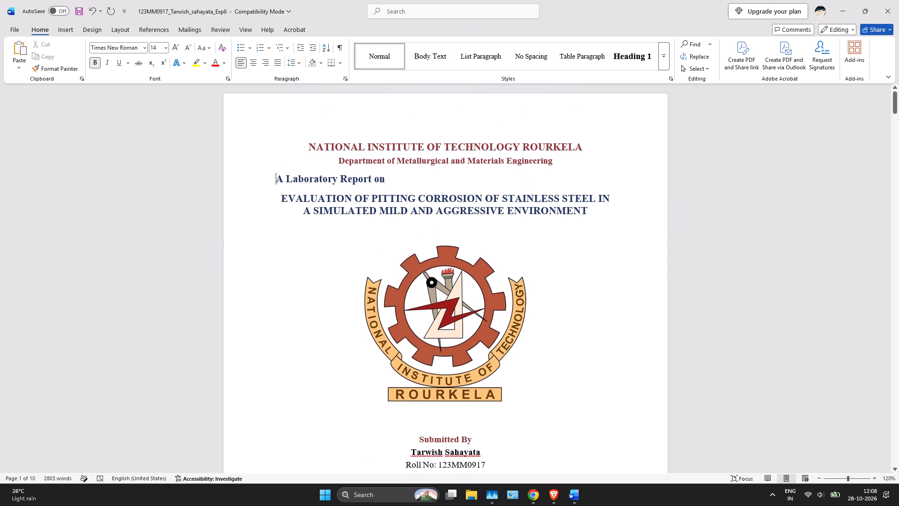
Move the line "Department of Metallurgical and Materials Engineering" from the top of the cover page to directly below "Electrometallurgy and Corrosion Laboratory MM4563".
left_click_drag(553, 160, 336, 160)
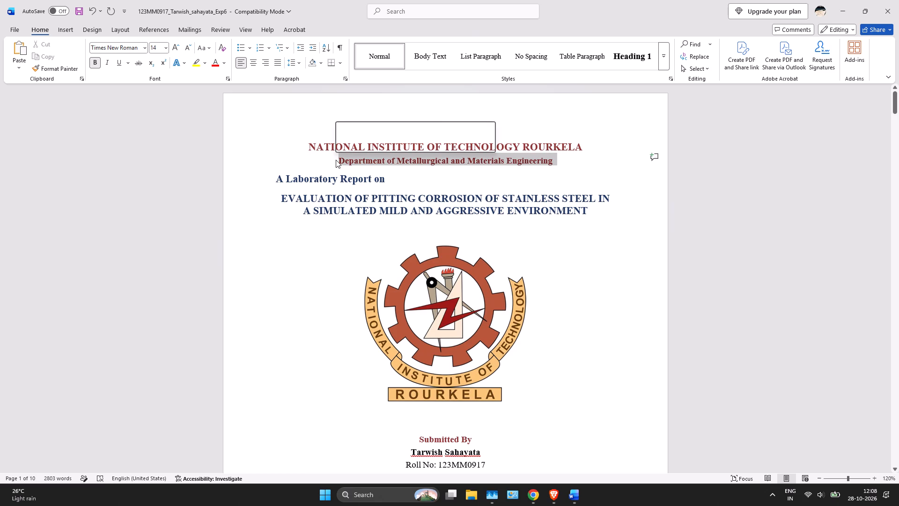
key("ctrl+x")
scroll(428, 190, "down", 12)
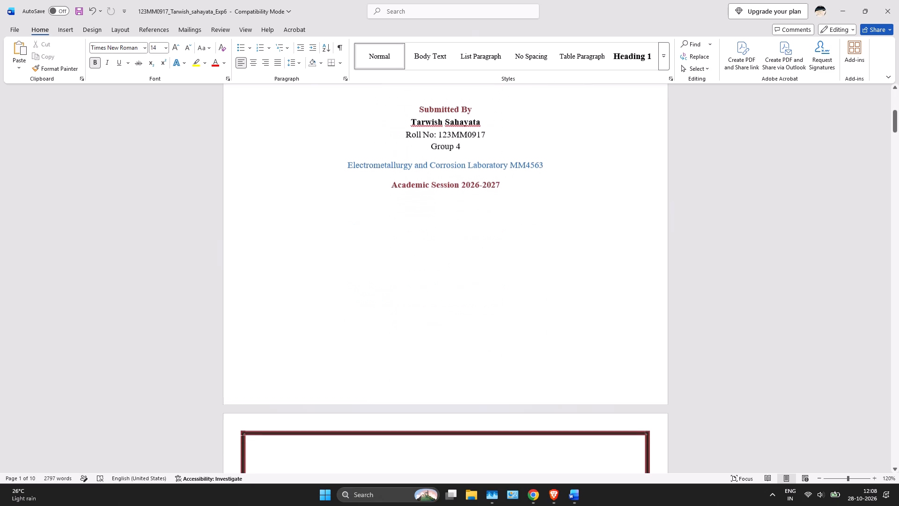
left_click(560, 161)
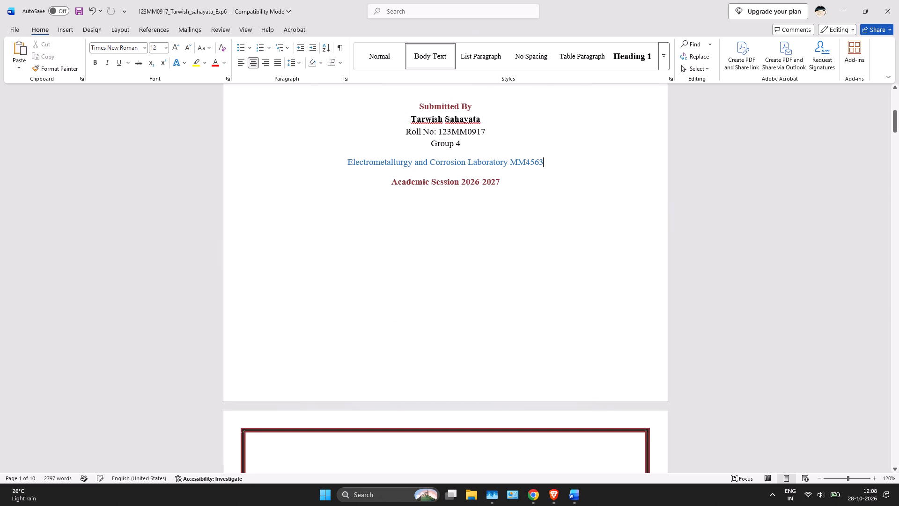
key("Return")
key("ctrl+v")
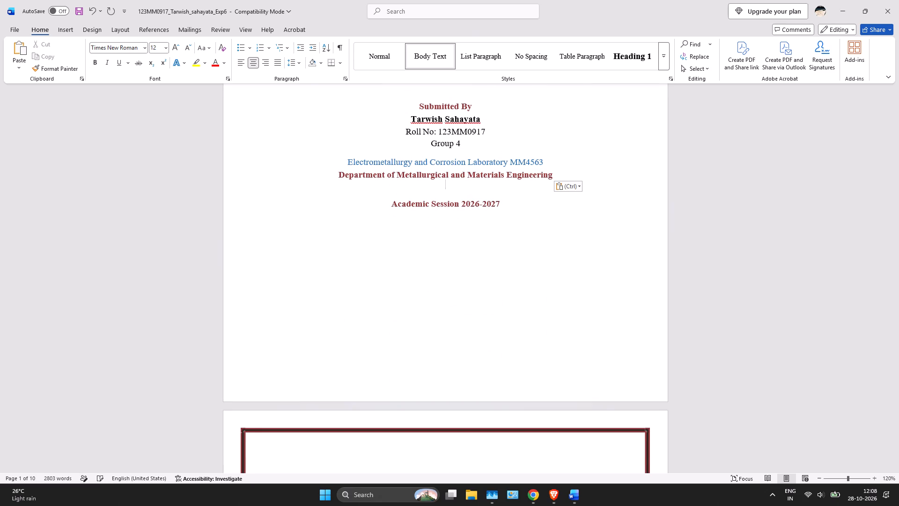
Move the line "NATIONAL INSTITUTE OF TECHNOLOGY ROURKELA" from the top of the cover page to directly below the department name.
scroll(560, 161, "up", 17)
left_click_drag(584, 146, 314, 146)
key("ctrl+x")
scroll(406, 221, "down", 10)
left_click(504, 228)
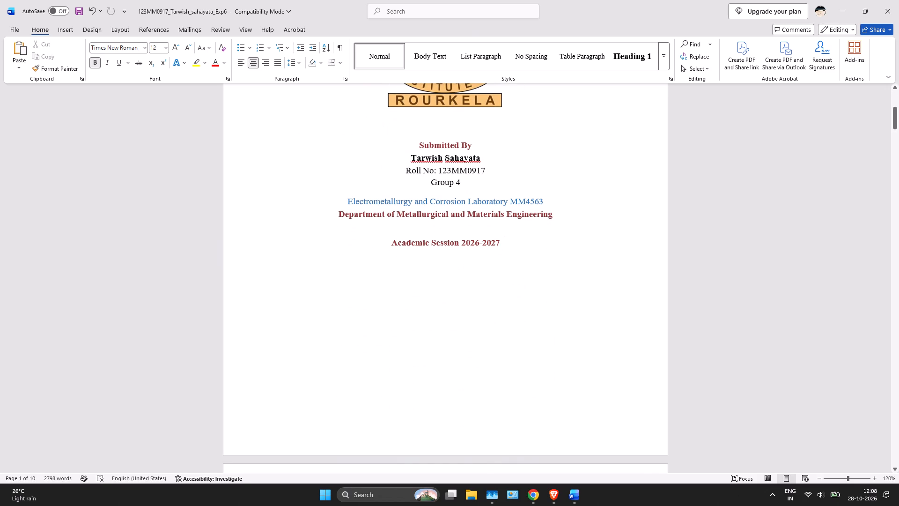
left_click(566, 216)
key("Return")
key("ctrl+v")
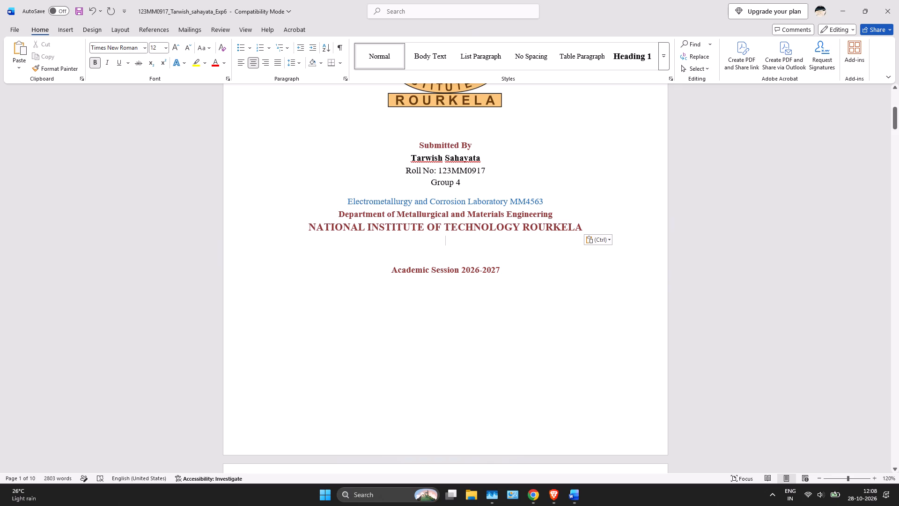
Shorten the academic session line to "2026-2027" and close the gap so it sits directly below the institute name.
left_click(462, 268)
key("BackSpace")
key("BackSpace")
key("BackSpace")
key("BackSpace")
key("BackSpace")
key("BackSpace")
key("BackSpace")
key("BackSpace")
key("BackSpace")
key("BackSpace")
key("BackSpace")
key("BackSpace")
key("BackSpace")
key("BackSpace")
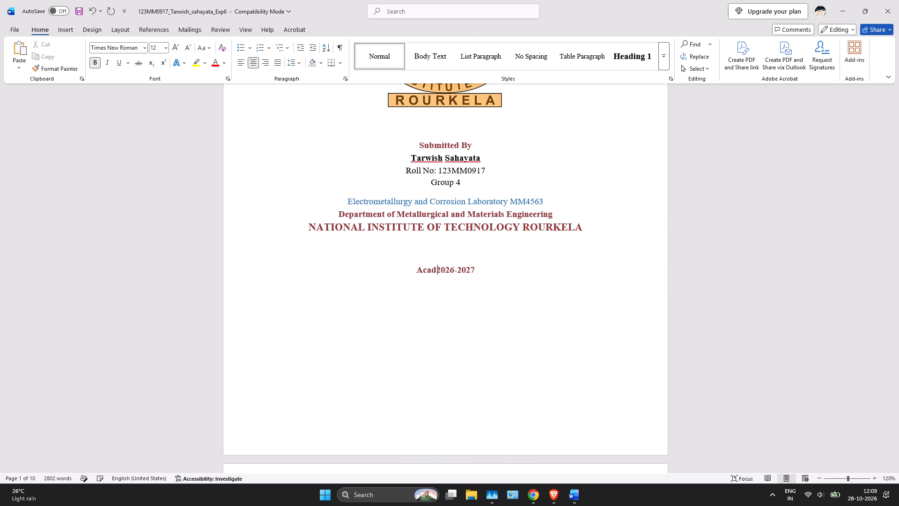
key("BackSpace")
key("BackSpace")
key("BackSpace")
key("BackSpace")
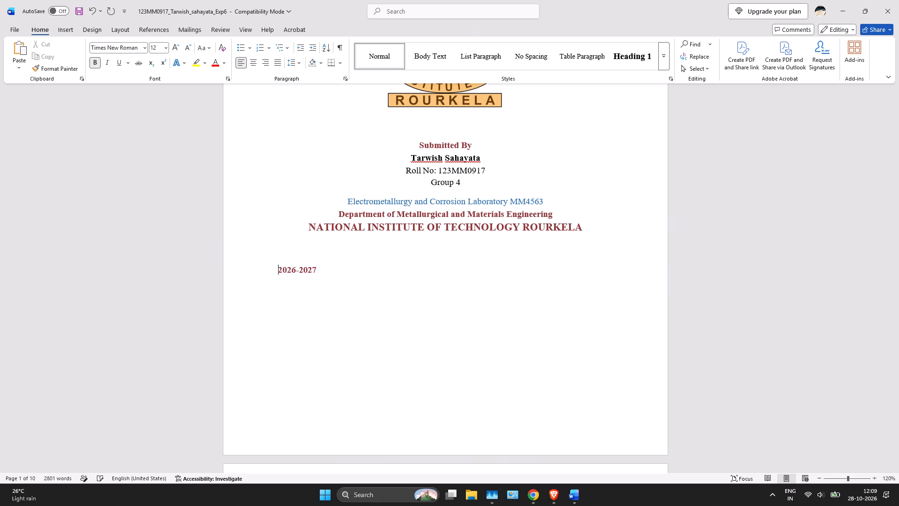
key("BackSpace")
key("BackSpace")
key("BackSpace")
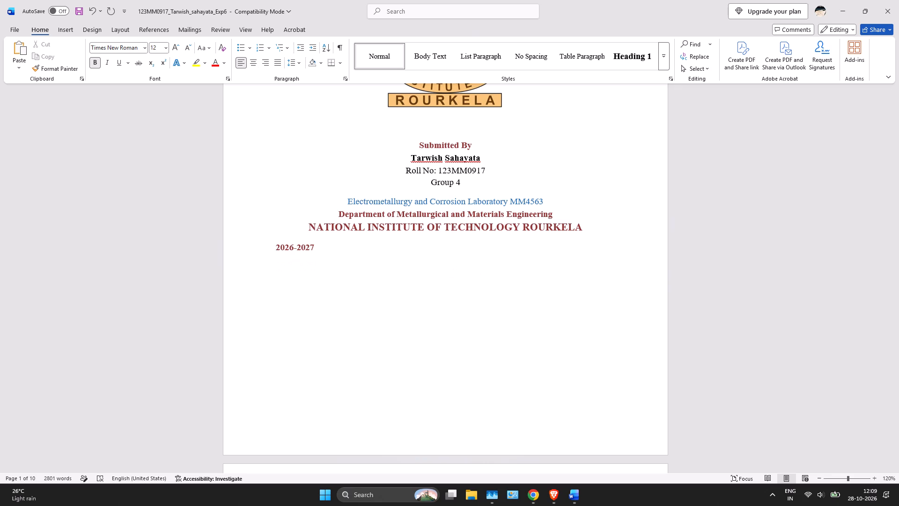
key("BackSpace")
key("Return")
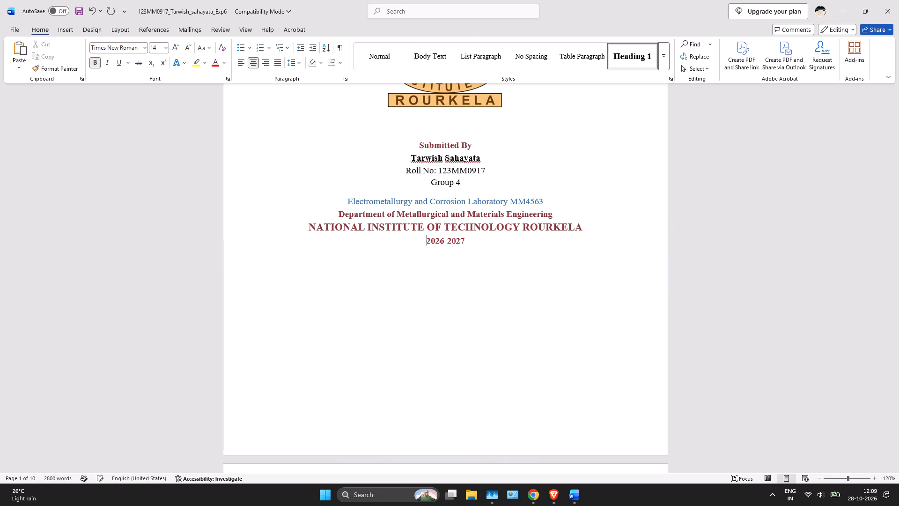
Centre "A Laboratory Report on" and the report title at the top of the cover page.
scroll(519, 310, "up", 4)
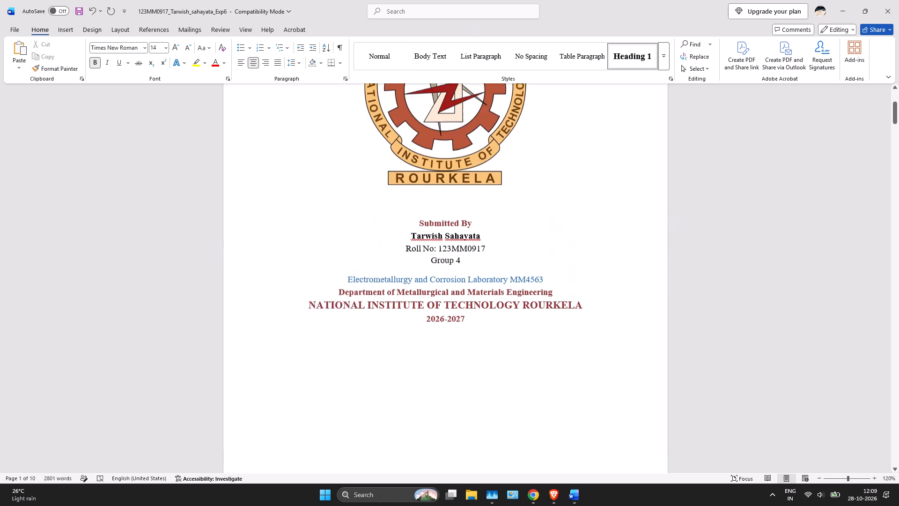
scroll(519, 310, "up", 10)
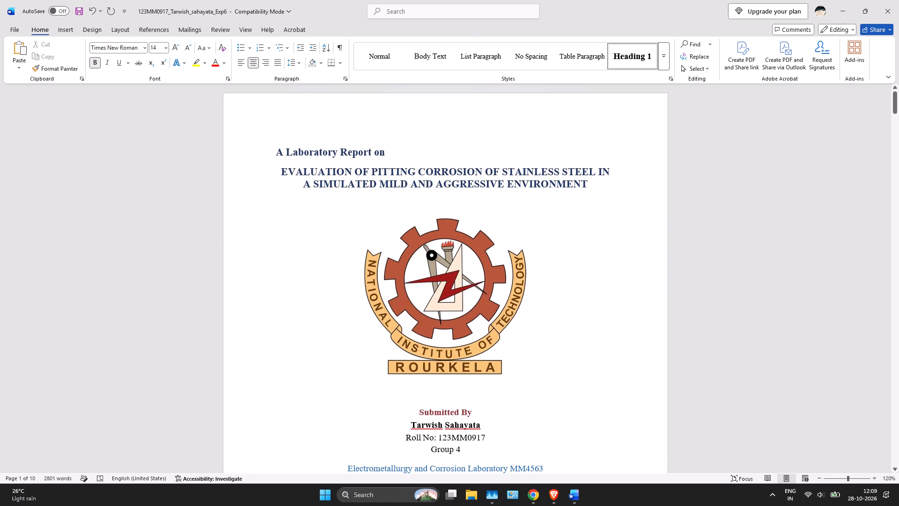
left_click_drag(592, 187, 243, 149)
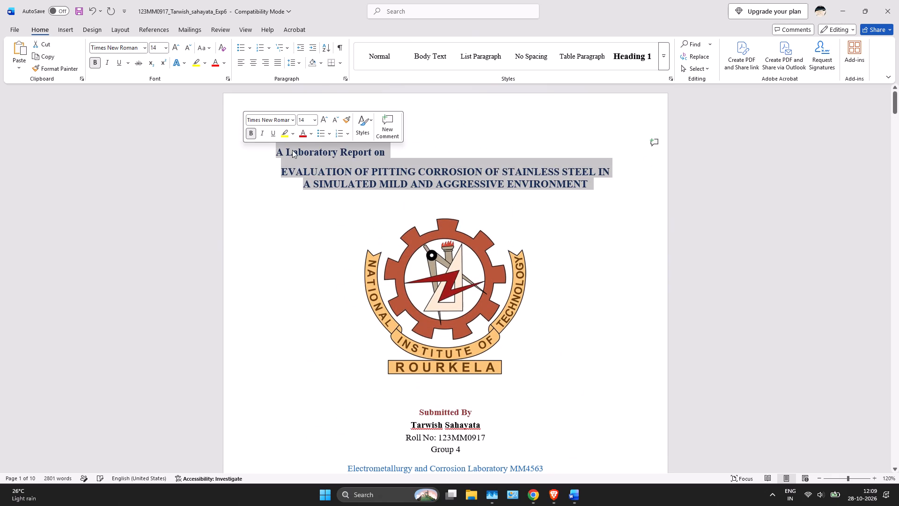
left_click(255, 67)
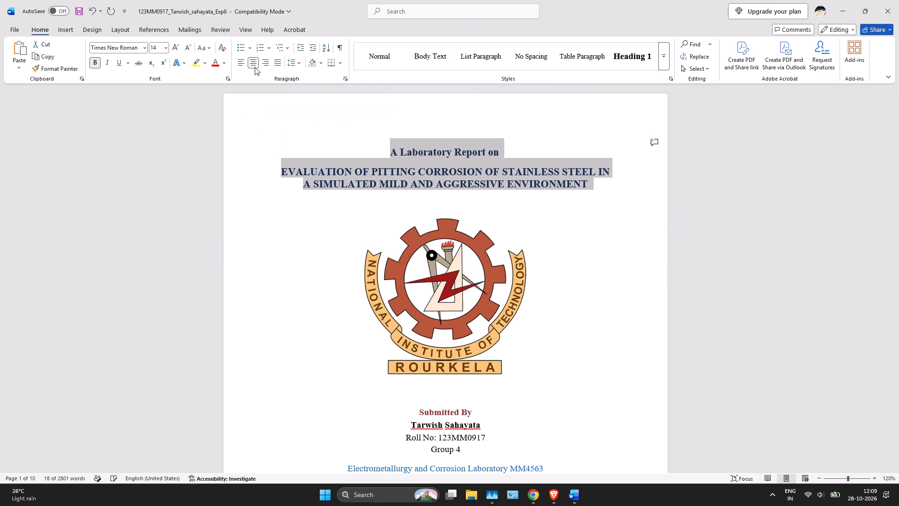
left_click(600, 183)
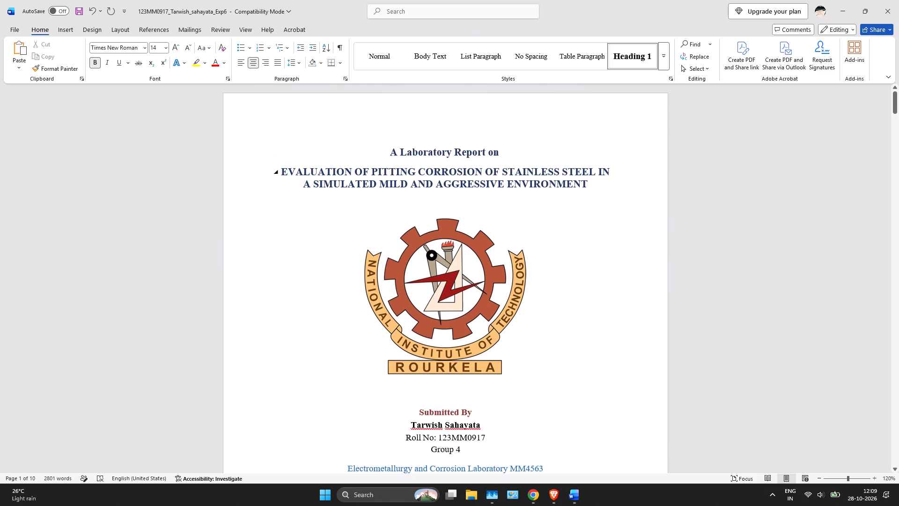
Delete the student name under "Submitted By" on the cover page.
scroll(509, 272, "down", 10)
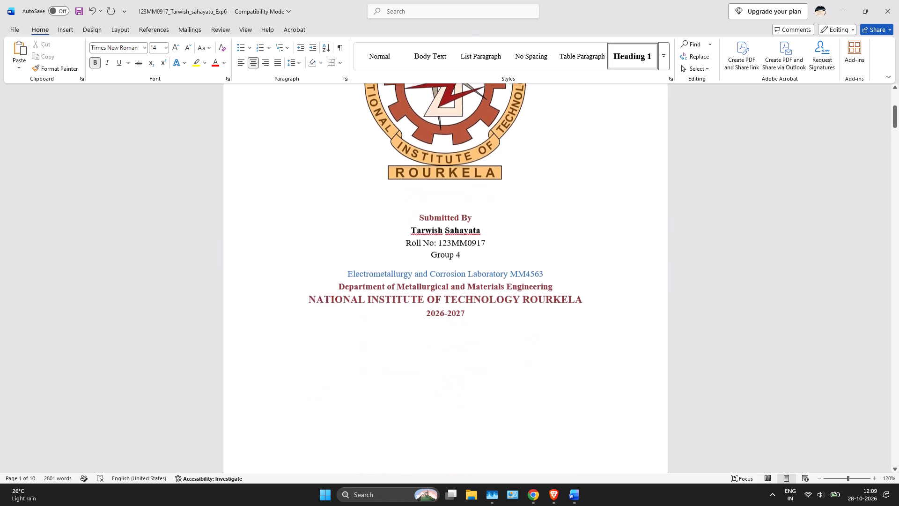
scroll(509, 272, "up", 5)
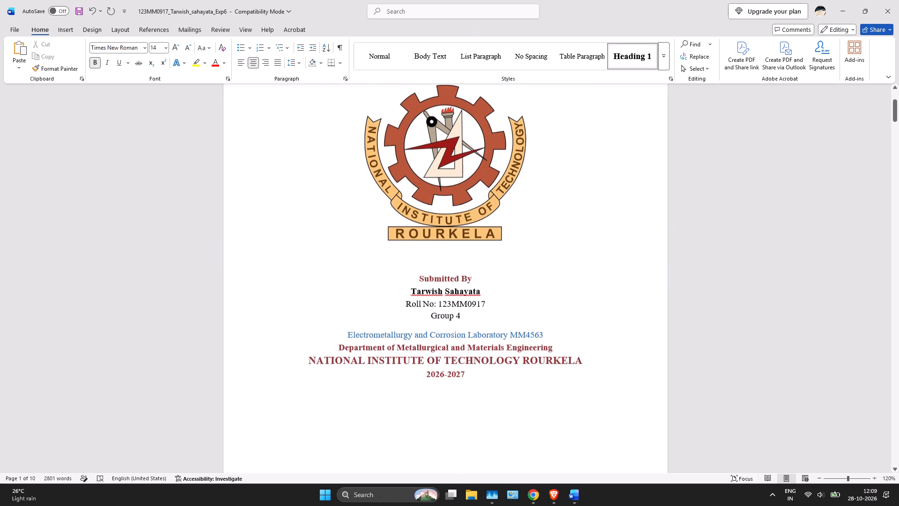
left_click_drag(411, 289, 491, 293)
key("BackSpace")
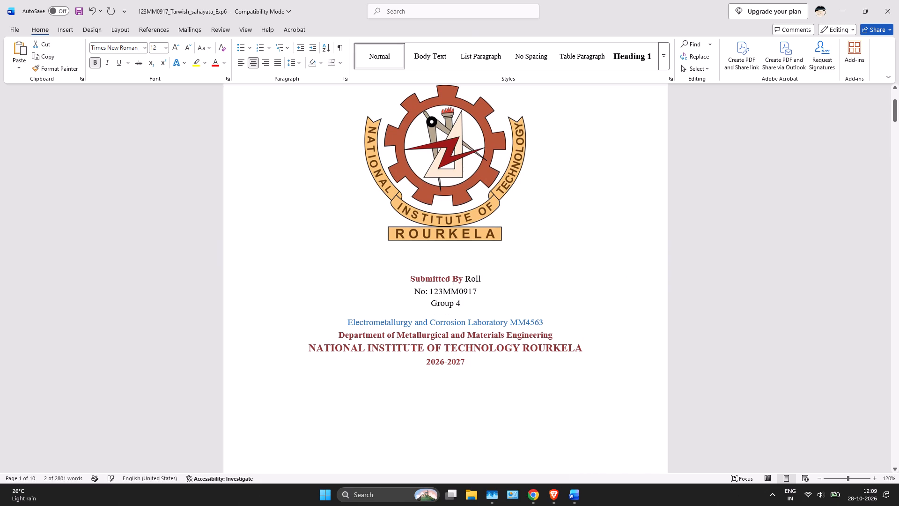
Enter the new student name on its own line between "Submitted By" and the roll number line.
key("Return")
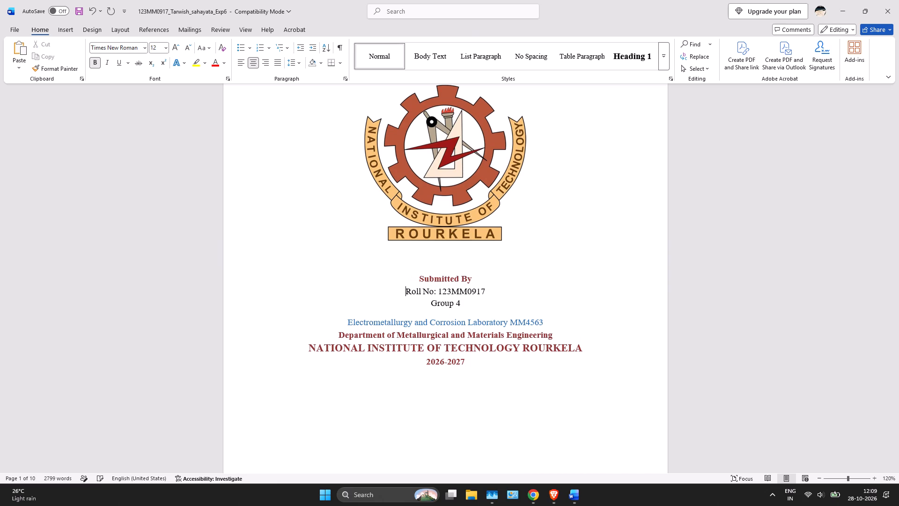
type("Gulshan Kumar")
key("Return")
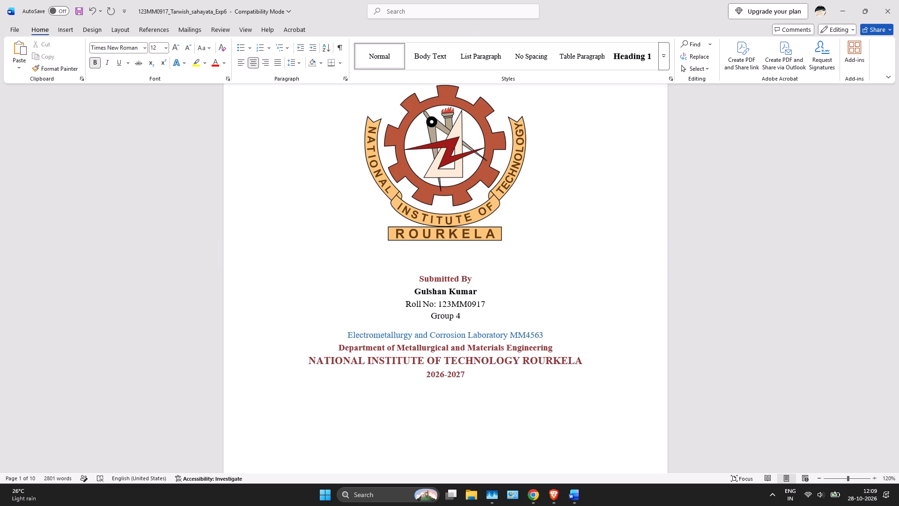
Change the second-to-last digit of the roll number on the cover page to 3.
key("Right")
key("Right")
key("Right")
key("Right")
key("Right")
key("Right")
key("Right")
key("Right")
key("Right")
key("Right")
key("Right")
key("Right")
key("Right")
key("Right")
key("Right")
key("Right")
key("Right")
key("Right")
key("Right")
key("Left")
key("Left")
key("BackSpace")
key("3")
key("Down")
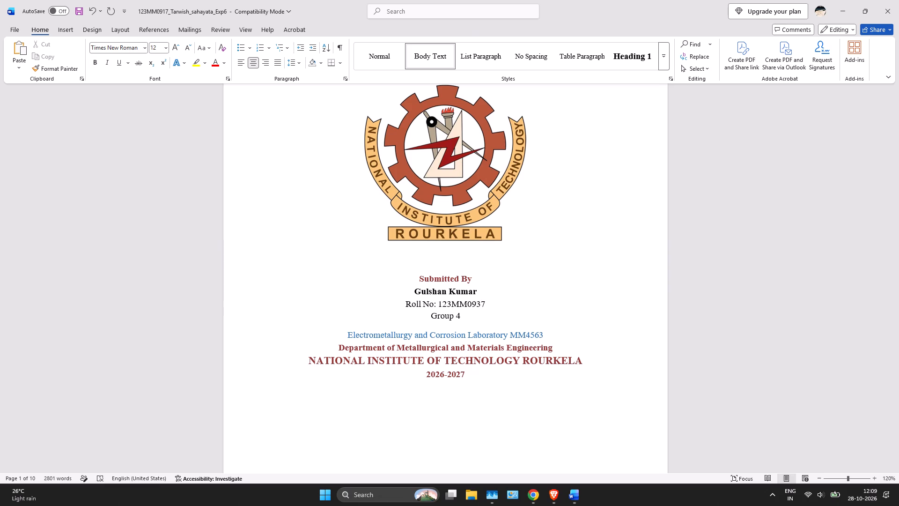
Append "S2, G4" after "Submitted By" on the cover page.
left_click(476, 278)
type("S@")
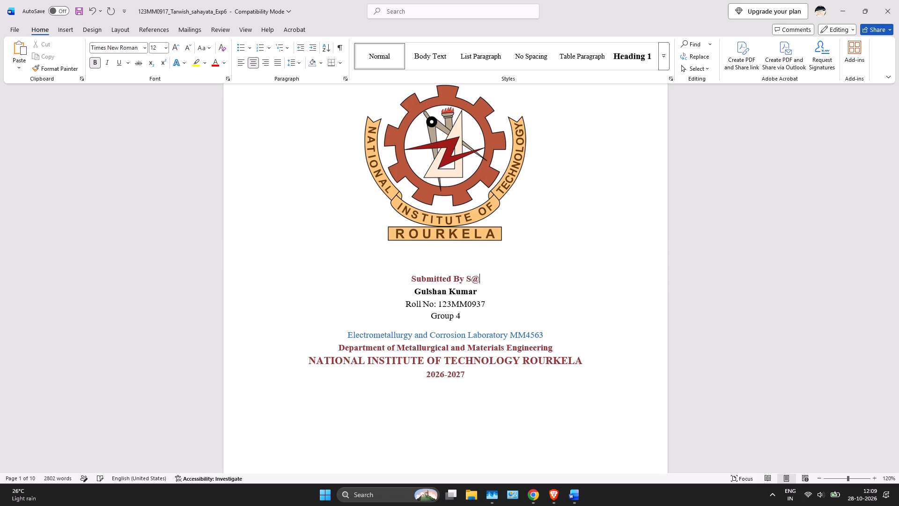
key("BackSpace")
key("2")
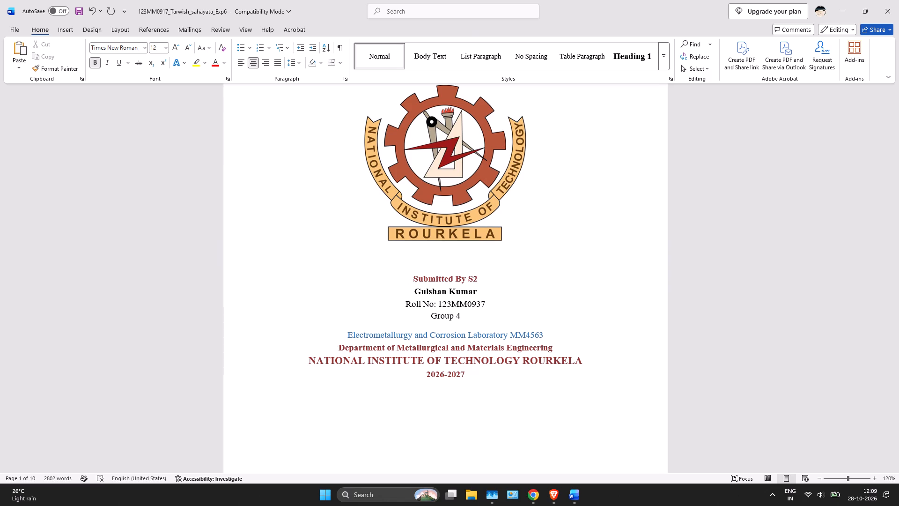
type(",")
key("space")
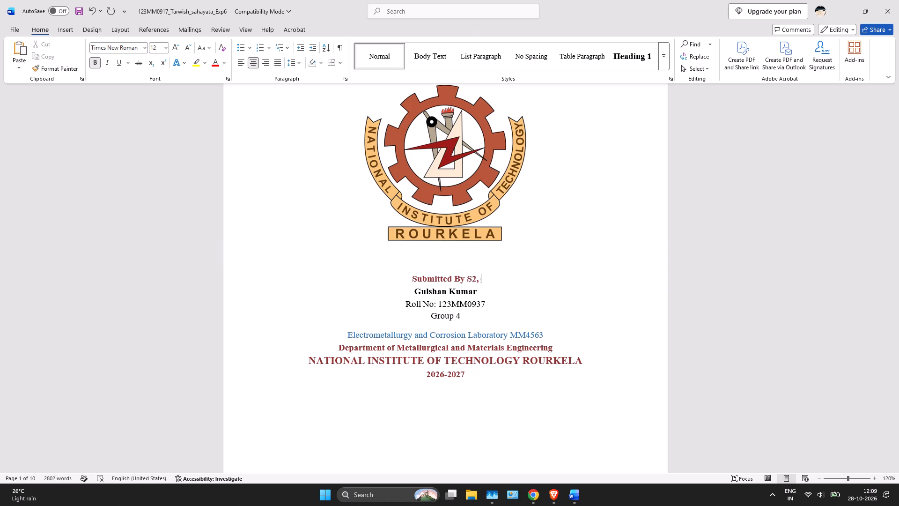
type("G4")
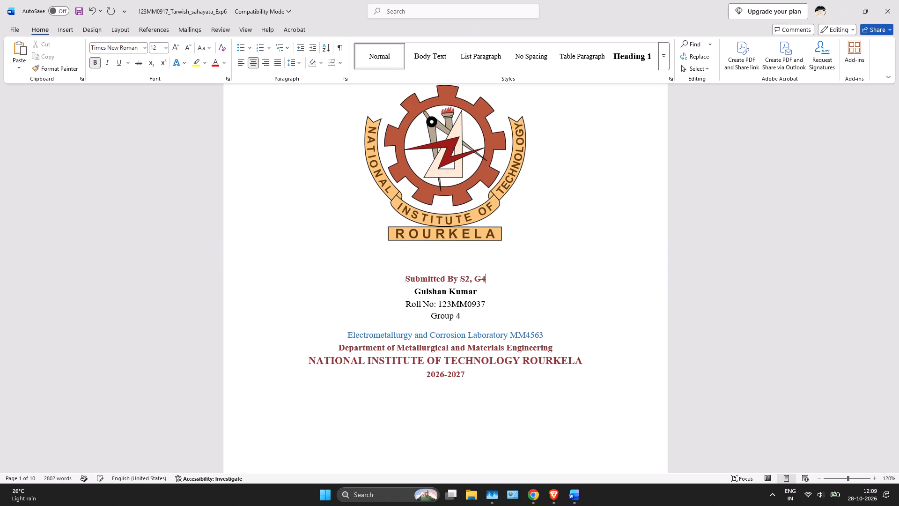
Delete the "Group 4" text below the roll number.
left_click_drag(464, 317, 463, 317)
left_click_drag(463, 317, 420, 313)
key("BackSpace")
key("BackSpace")
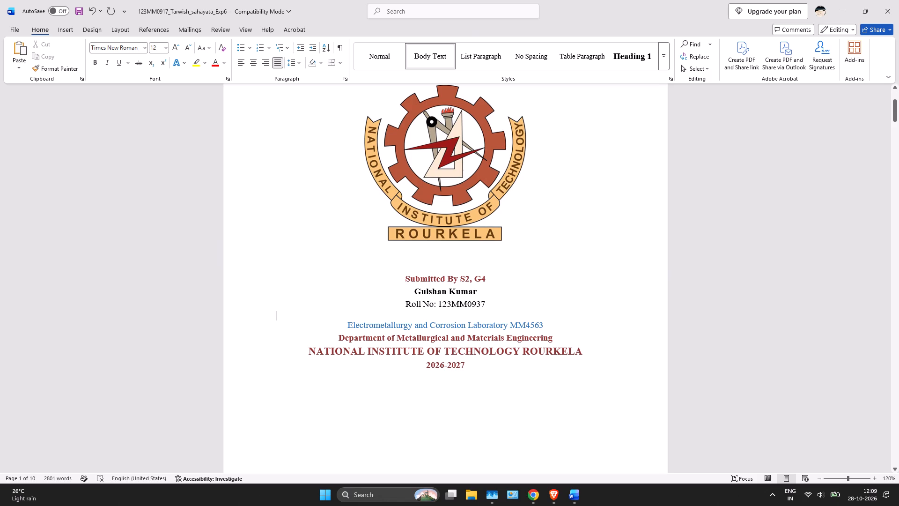
Increase the font size of the laboratory course line and the department line below it to 14.
left_click_drag(344, 324, 550, 323)
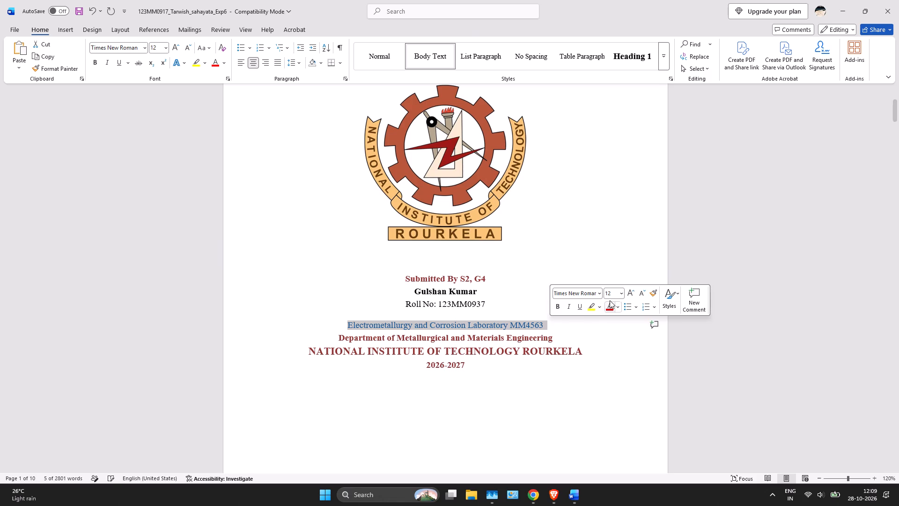
left_click(634, 292)
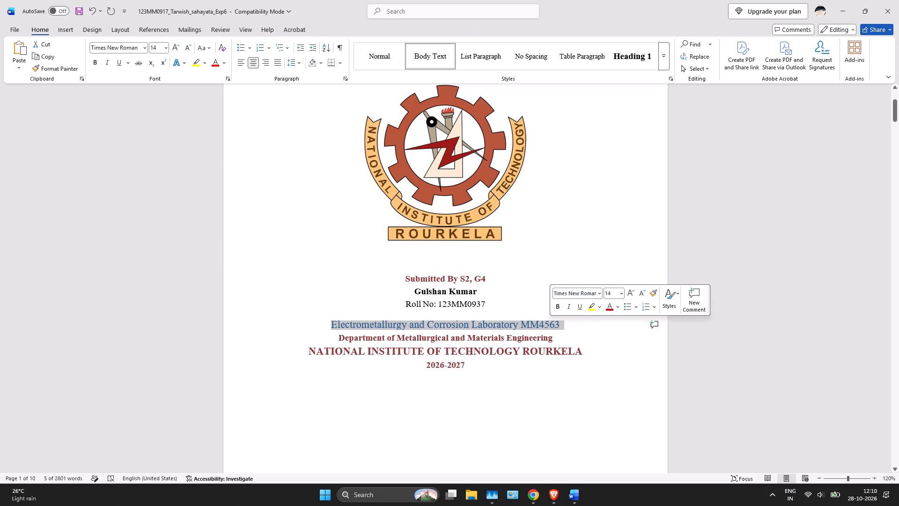
left_click_drag(556, 339, 317, 341)
left_click(397, 310)
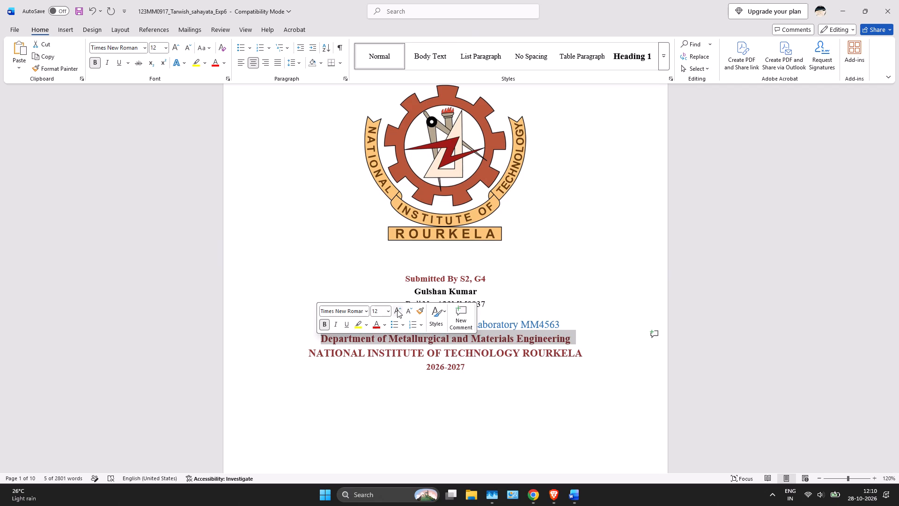
left_click(584, 341)
left_click(505, 358)
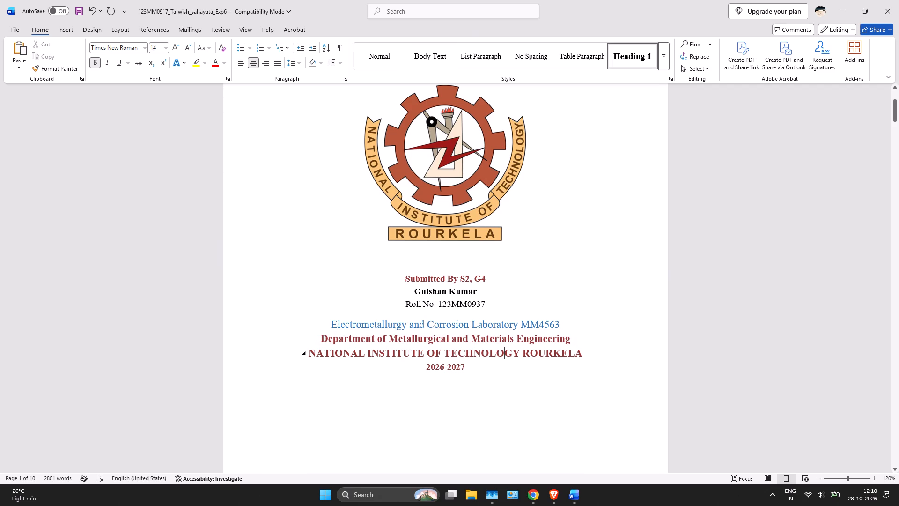
Select the academic session line "2026-2027" below the institute name.
left_click_drag(468, 365, 417, 368)
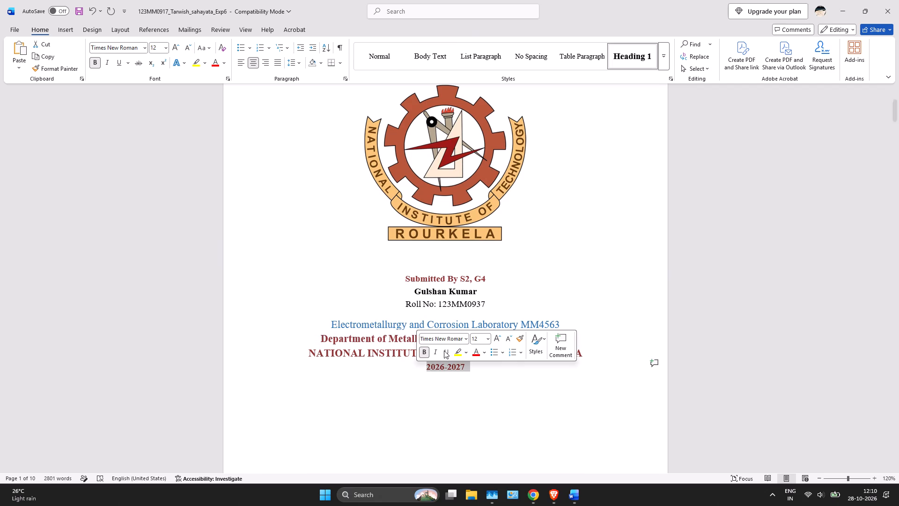
Increase the font size of the "2026-2027" line to 14.
left_click(498, 338)
left_click(494, 366)
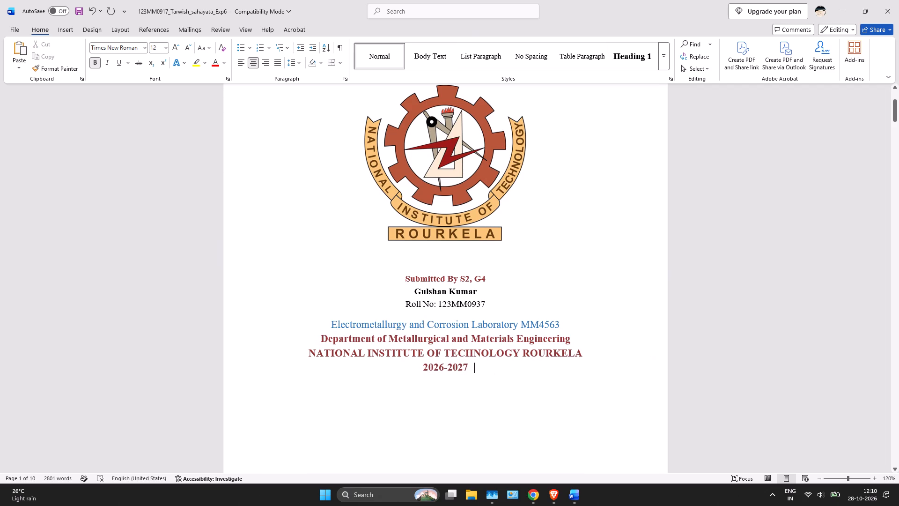
Set the font colour of all cover page text from "Submitted By" down to "2026-2027" to Automatic.
scroll(494, 366, "up", 16)
scroll(494, 366, "down", 6)
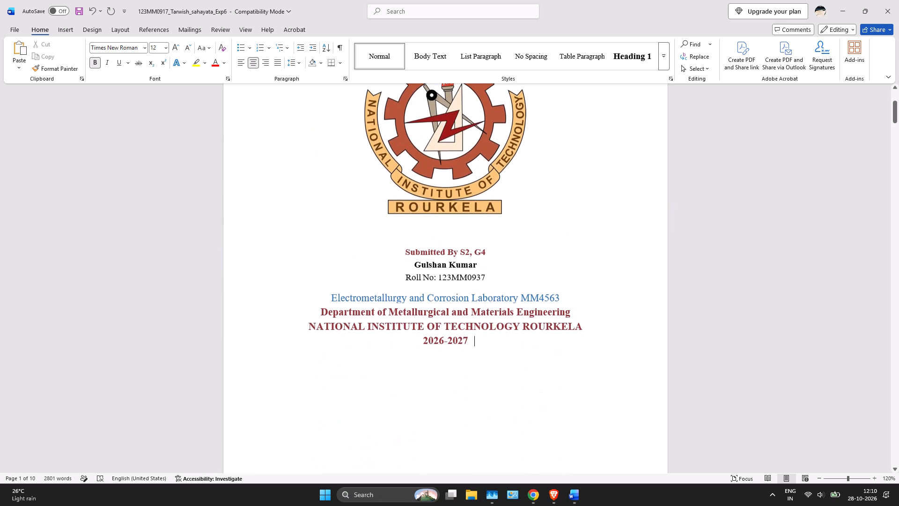
left_click_drag(483, 344, 421, 292)
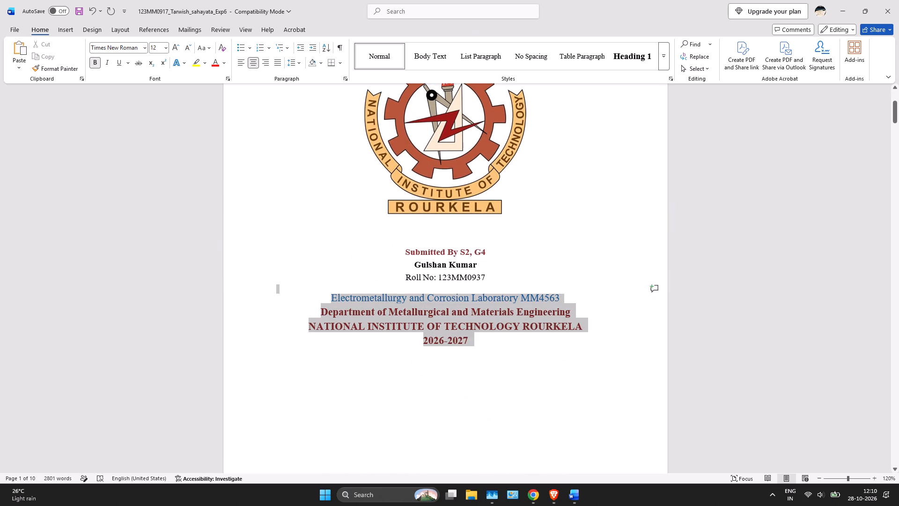
left_click_drag(421, 292, 392, 249)
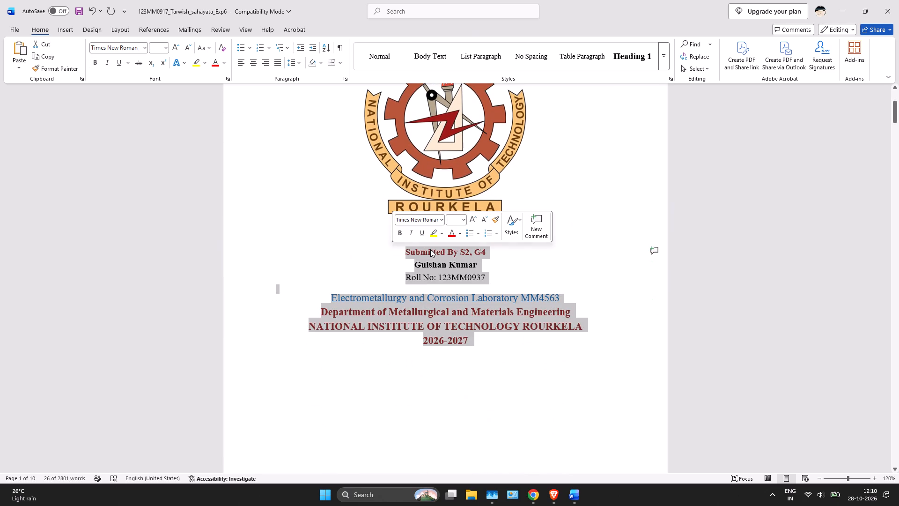
left_click(461, 234)
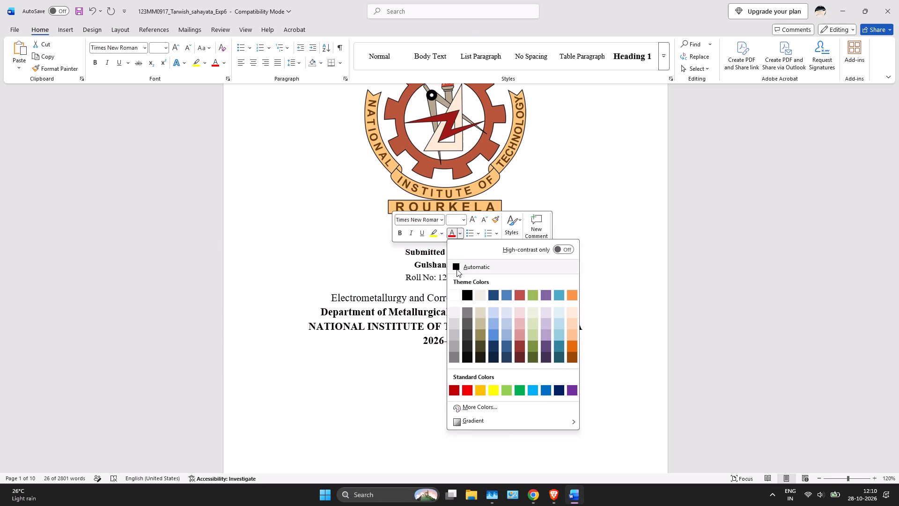
left_click(457, 268)
left_click(488, 337)
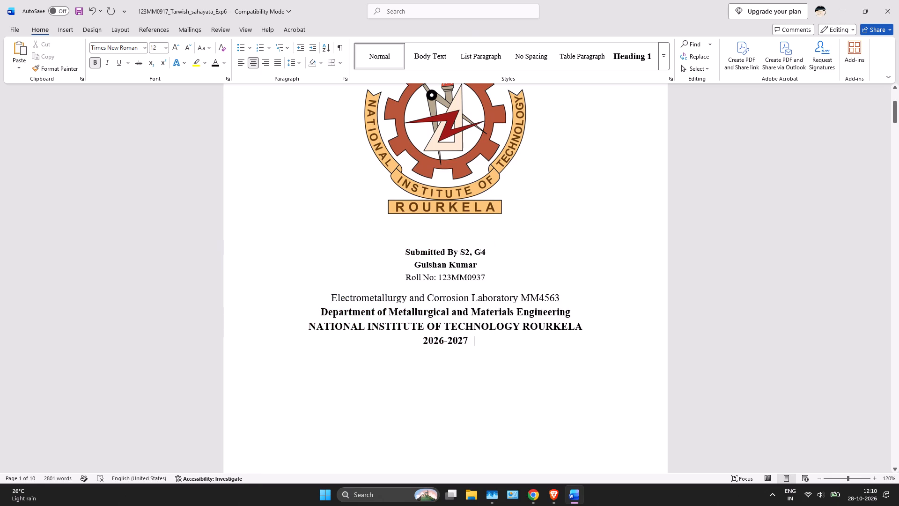
Remove bold from the department, institute and "2026-2027" lines at the bottom of the cover page text.
left_click_drag(572, 311, 317, 322)
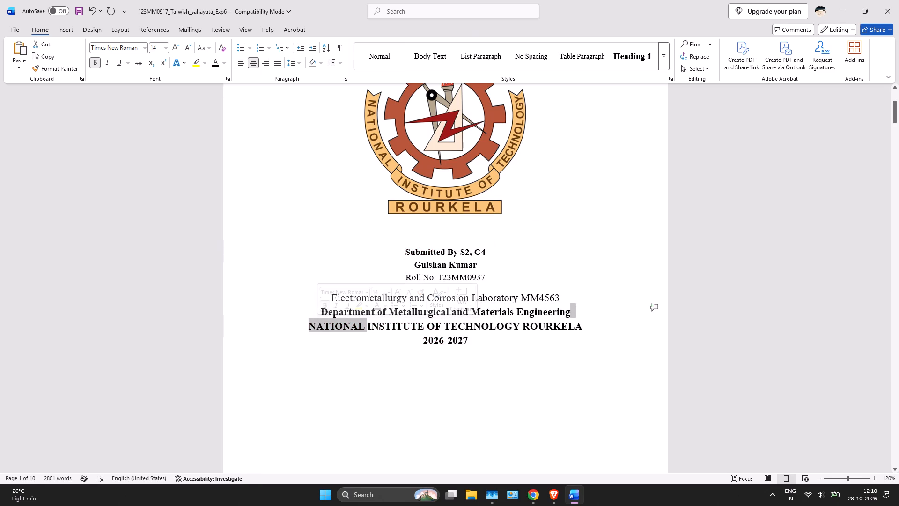
left_click(285, 308)
left_click_drag(319, 308, 463, 343)
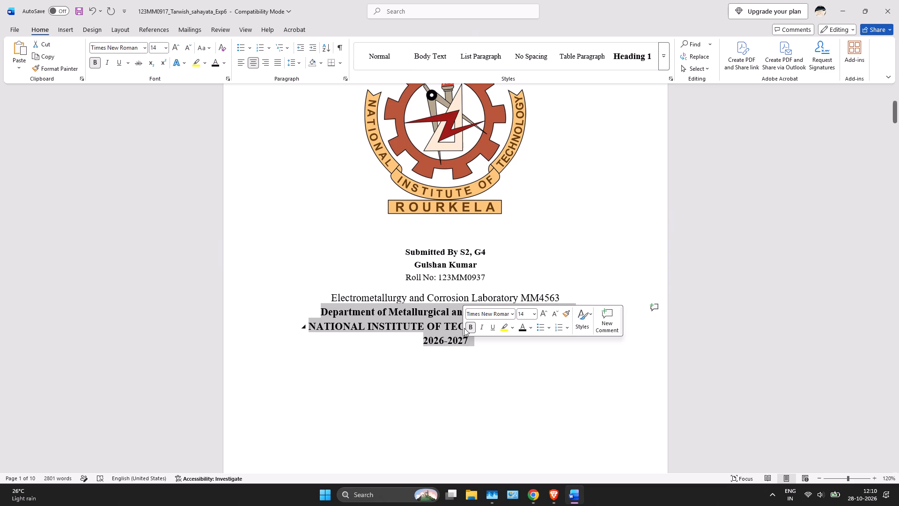
left_click(471, 325)
left_click(479, 346)
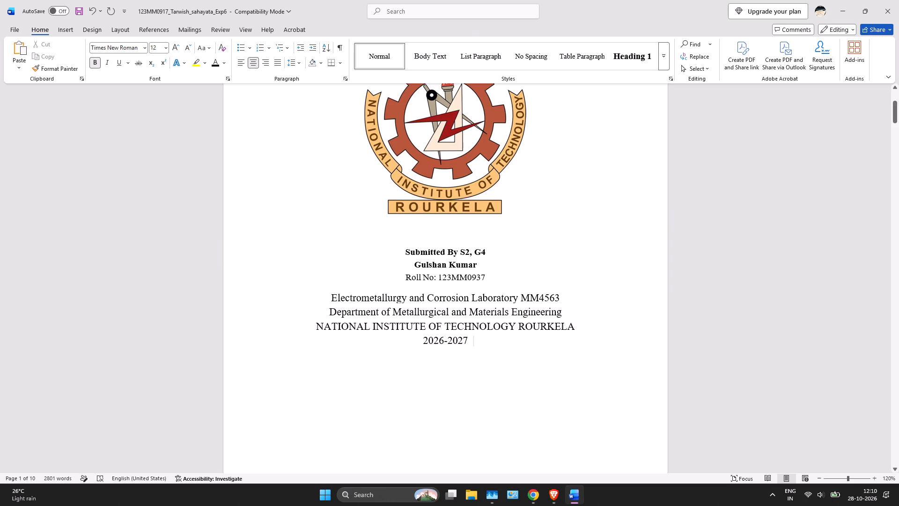
Review the cover page from the report title down to the academic year line.
scroll(500, 344, "up", 3)
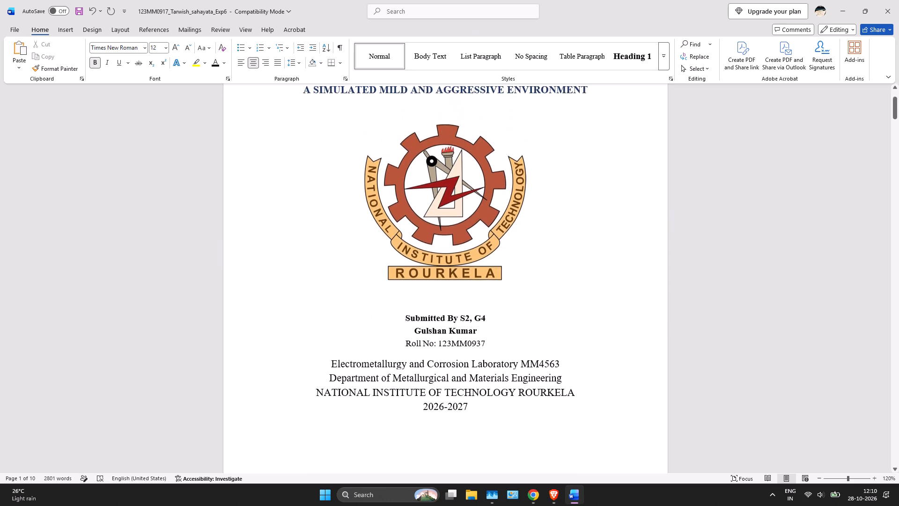
scroll(500, 344, "up", 11)
scroll(500, 344, "down", 7)
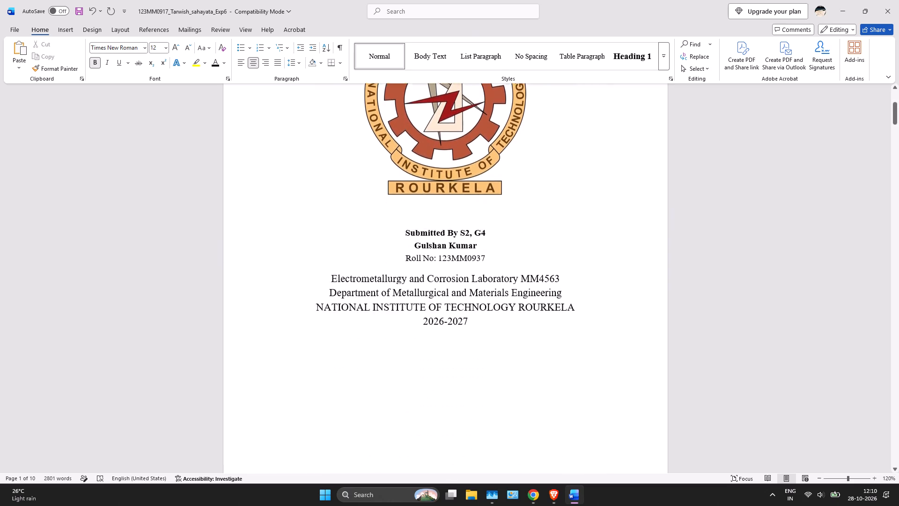
scroll(500, 344, "down", 5)
scroll(494, 346, "up", 17)
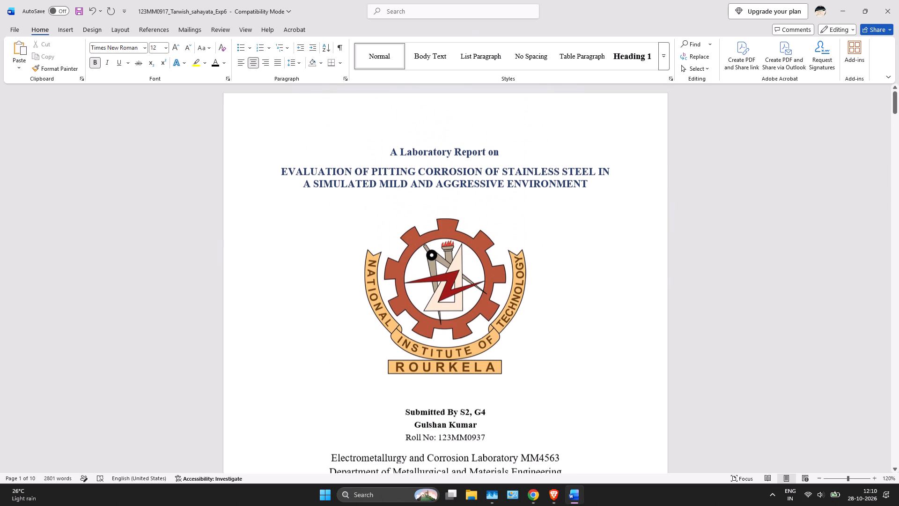
scroll(494, 346, "down", 5)
scroll(494, 346, "up", 3)
scroll(494, 346, "down", 1)
scroll(494, 346, "up", 4)
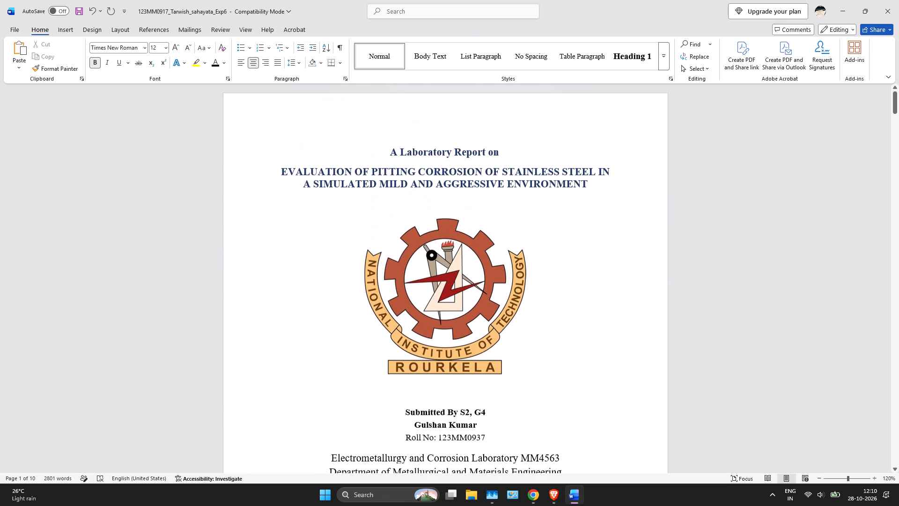
Shorten "Laboratory" to "Lab" in the "A Laboratory Report on" line of the cover page.
left_click(448, 152)
key("Right")
key("BackSpace")
key("BackSpace")
key("BackSpace")
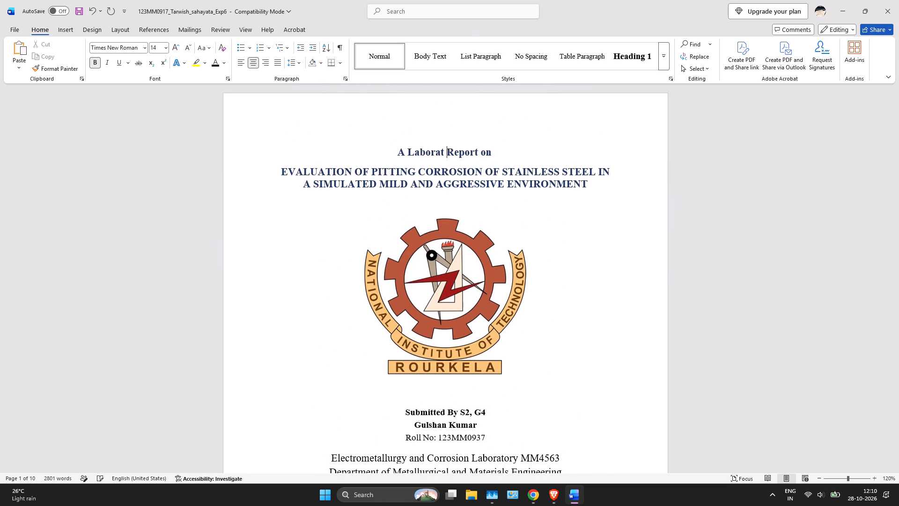
key("BackSpace")
key("BackSpace")
key("BackSpace")
key("BackSpace")
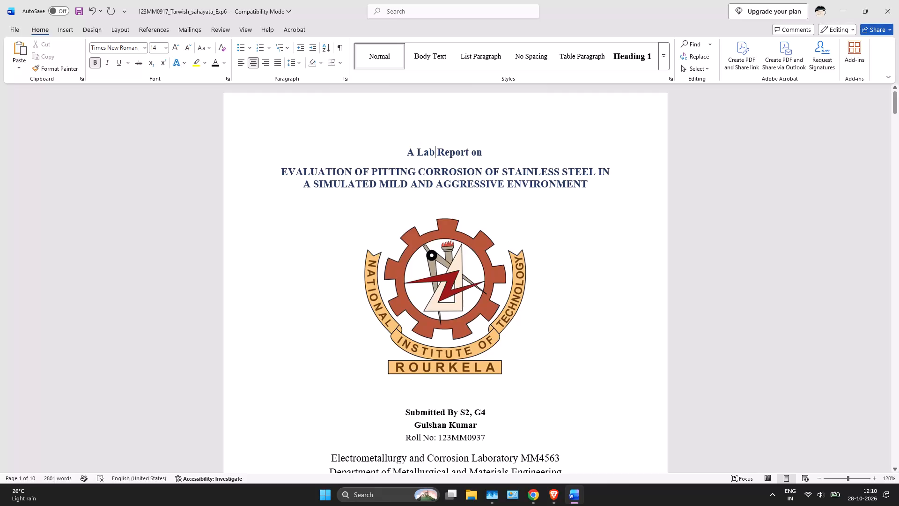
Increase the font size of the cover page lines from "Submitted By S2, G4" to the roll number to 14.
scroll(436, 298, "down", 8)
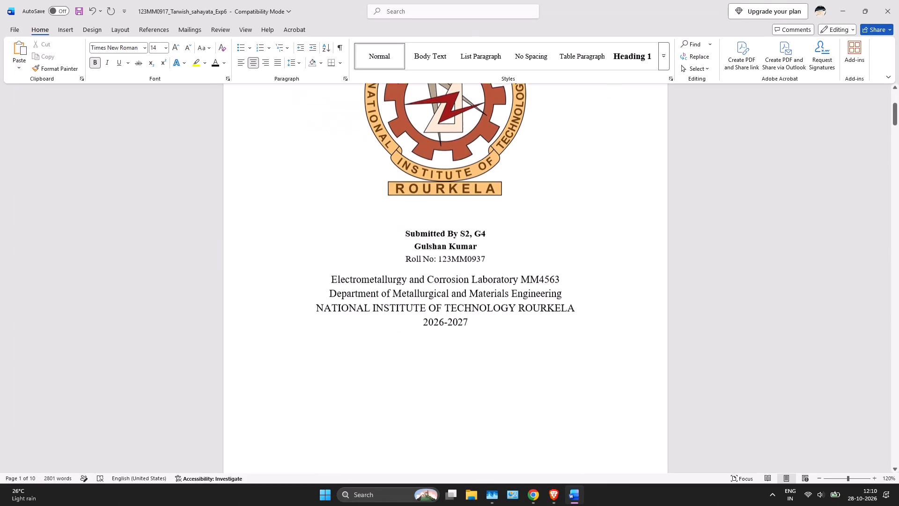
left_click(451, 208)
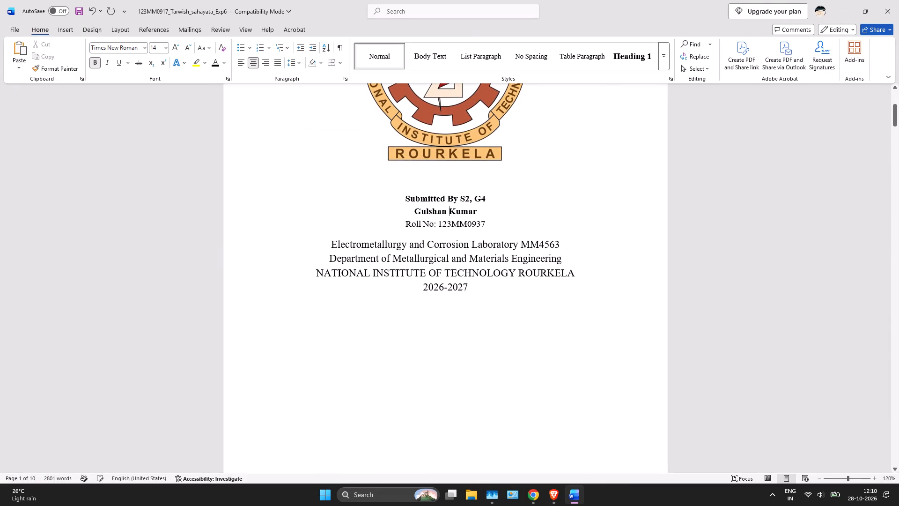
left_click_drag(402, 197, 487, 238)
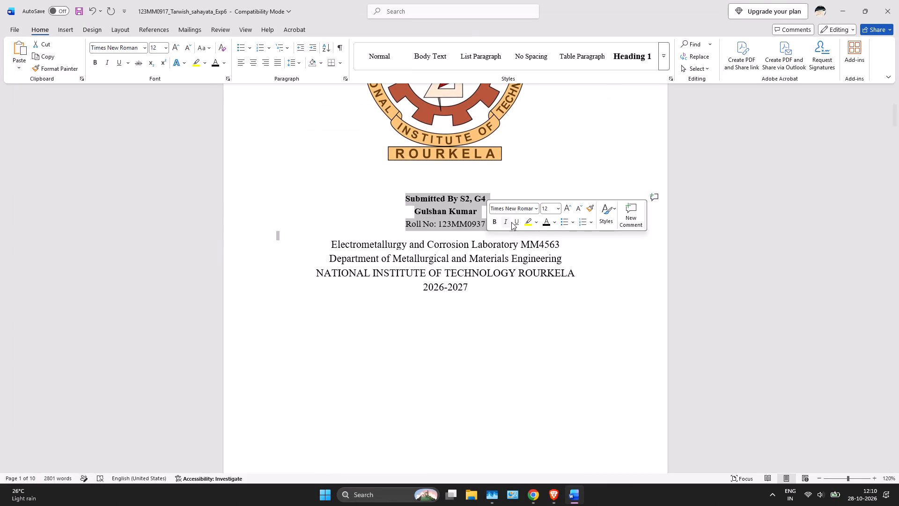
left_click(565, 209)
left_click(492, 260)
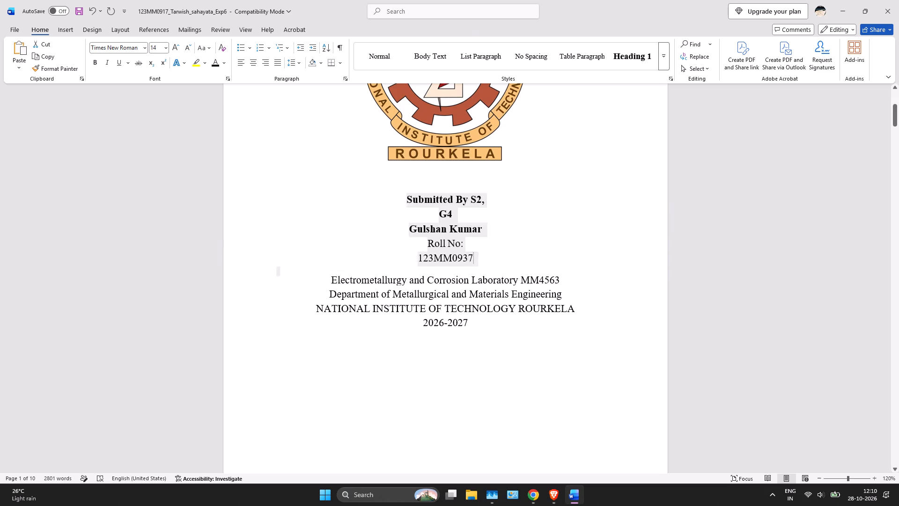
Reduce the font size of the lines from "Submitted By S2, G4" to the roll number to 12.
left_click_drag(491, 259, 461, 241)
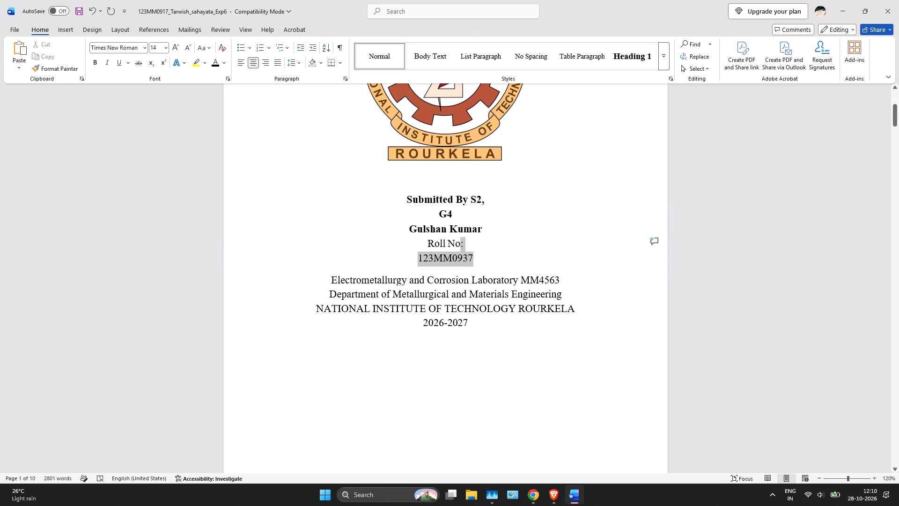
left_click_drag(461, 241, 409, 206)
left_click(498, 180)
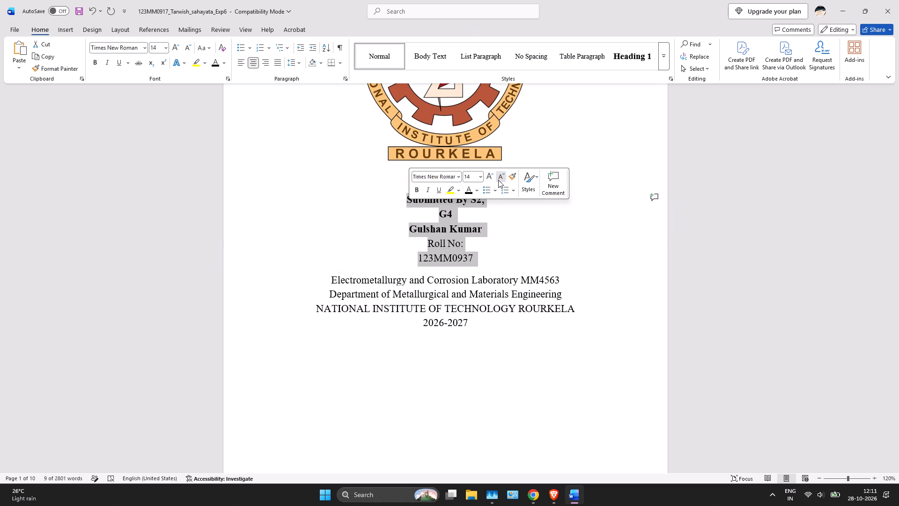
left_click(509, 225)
Replace the all-caps institute line on the cover page with "National Institute of Technology, Rourkela", keeping "2026-2027" on its own line below.
scroll(502, 326, "down", 7)
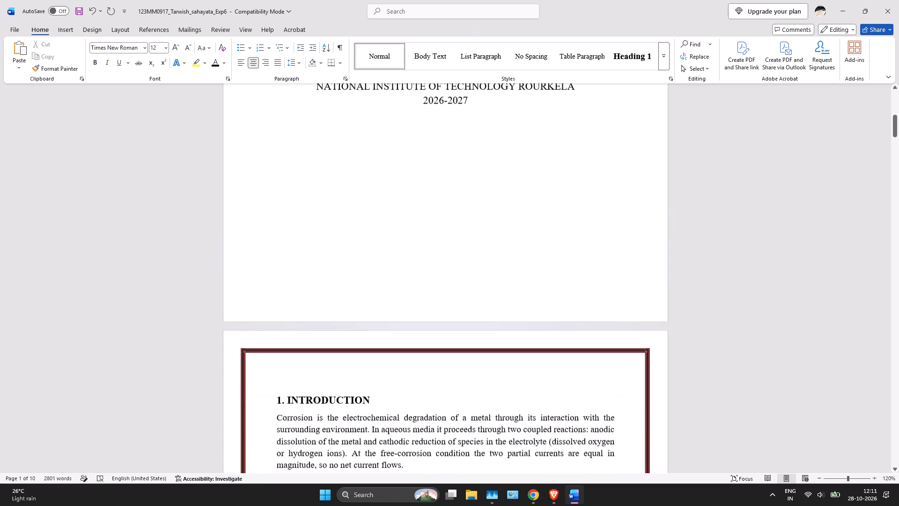
scroll(505, 341, "up", 6)
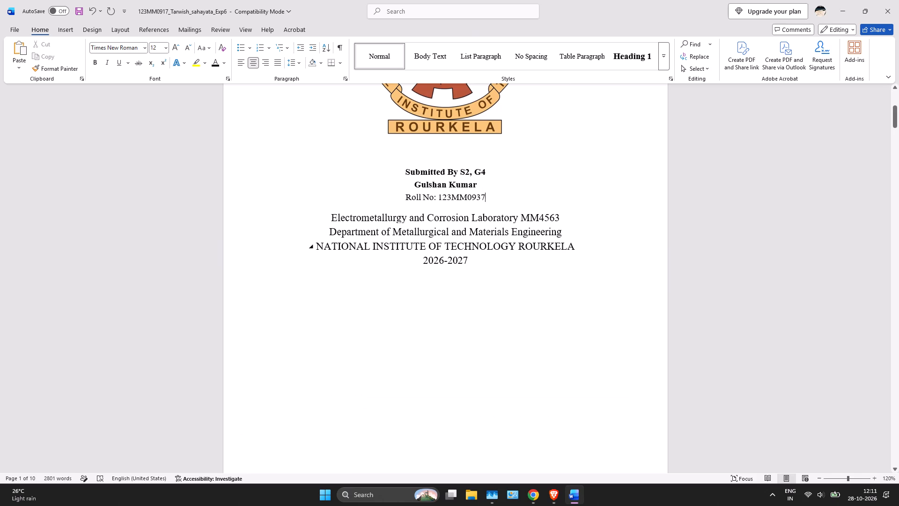
left_click_drag(316, 246, 549, 240)
key("BackSpace")
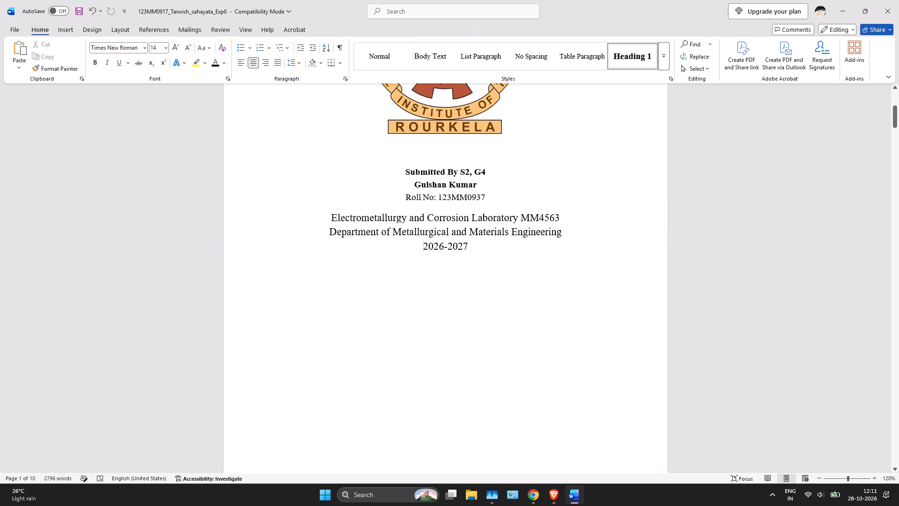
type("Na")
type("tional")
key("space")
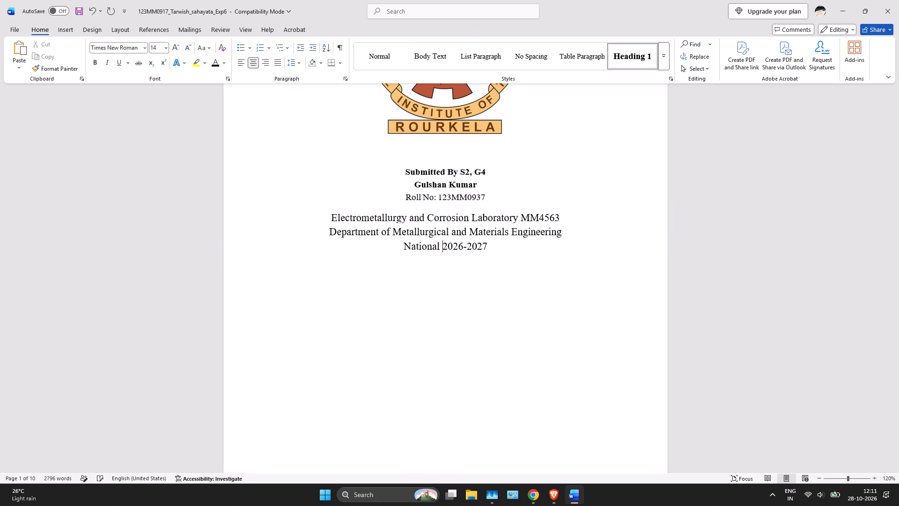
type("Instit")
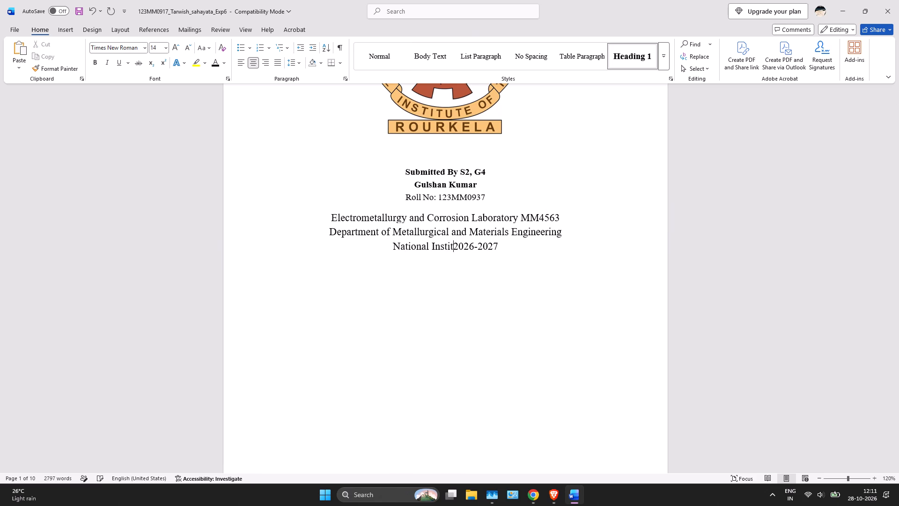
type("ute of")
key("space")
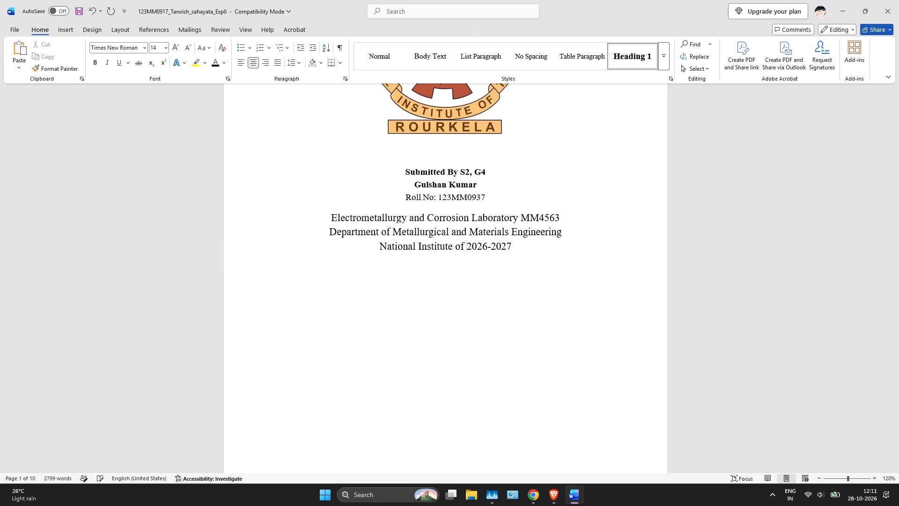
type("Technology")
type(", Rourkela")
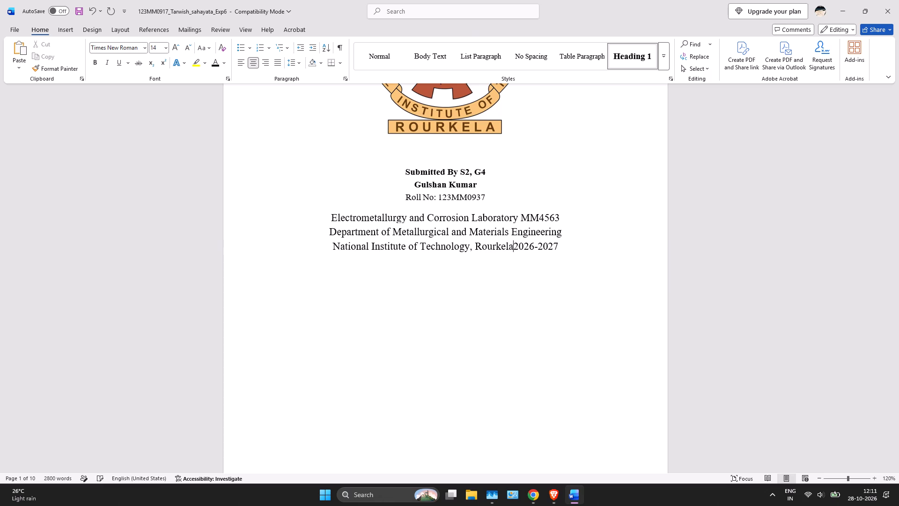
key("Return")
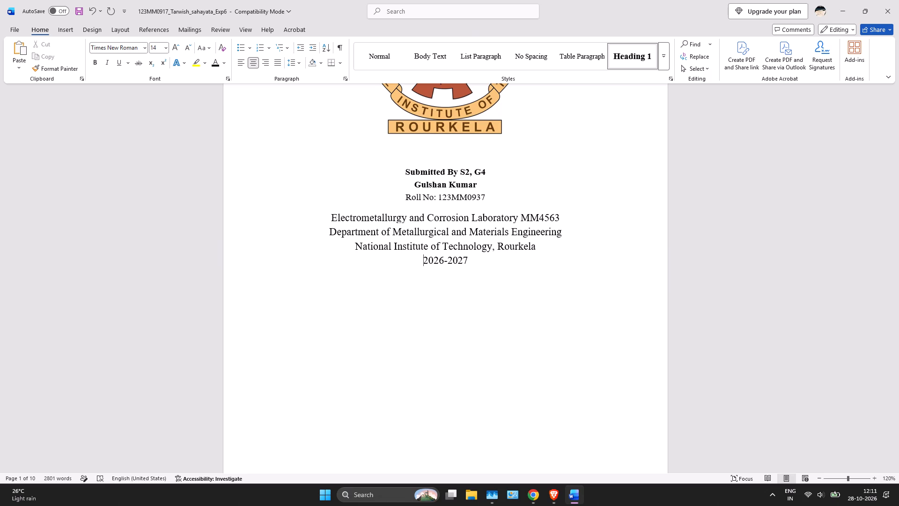
Delete the dark red border frames from pages 2, 3 and 4 of the report.
scroll(516, 281, "up", 19)
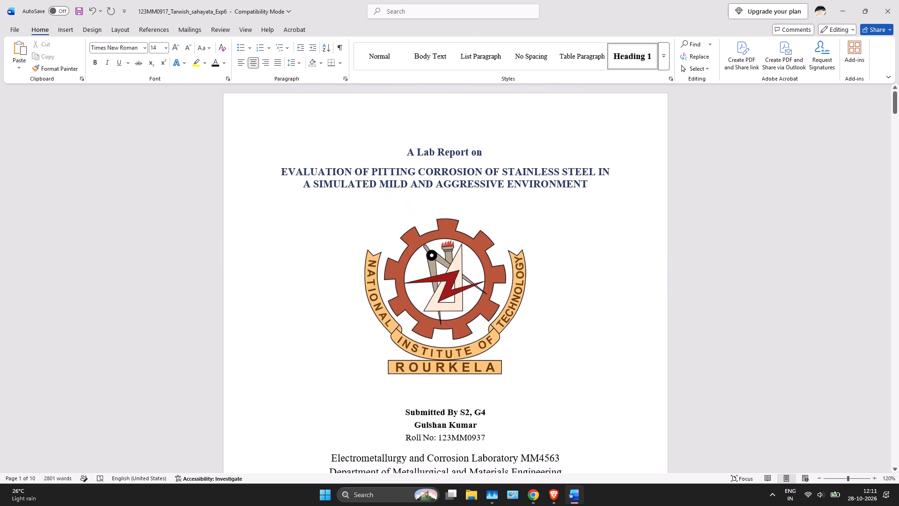
scroll(516, 282, "up", 4)
scroll(513, 284, "down", 20)
scroll(513, 284, "down", 3)
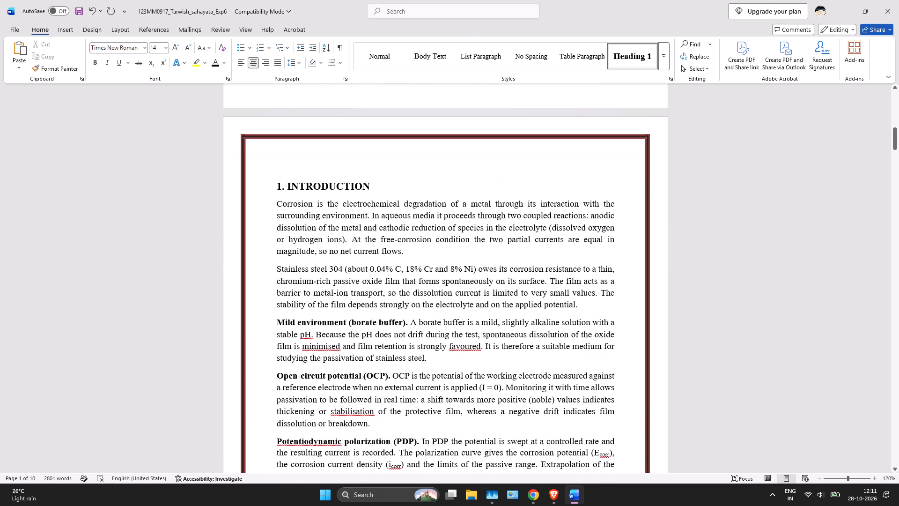
left_click(572, 139)
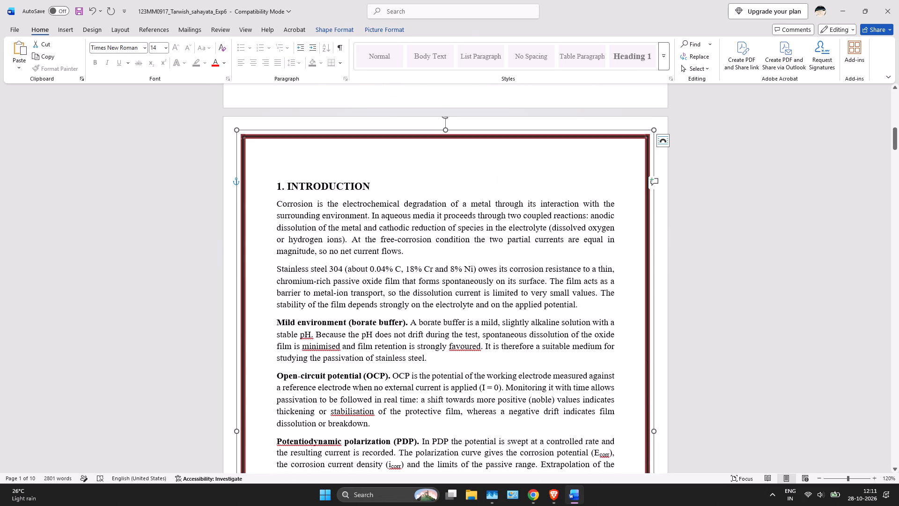
key("Delete")
scroll(572, 138, "down", 14)
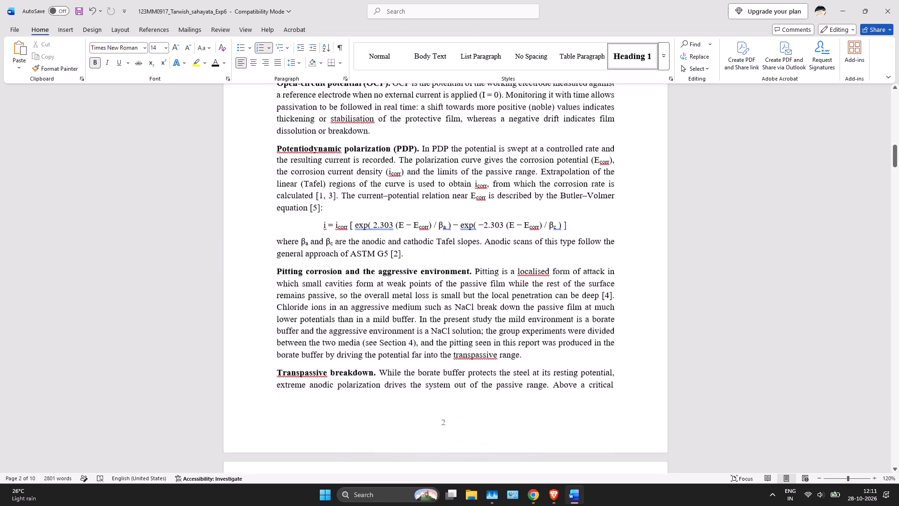
scroll(572, 138, "down", 6)
left_click(588, 239)
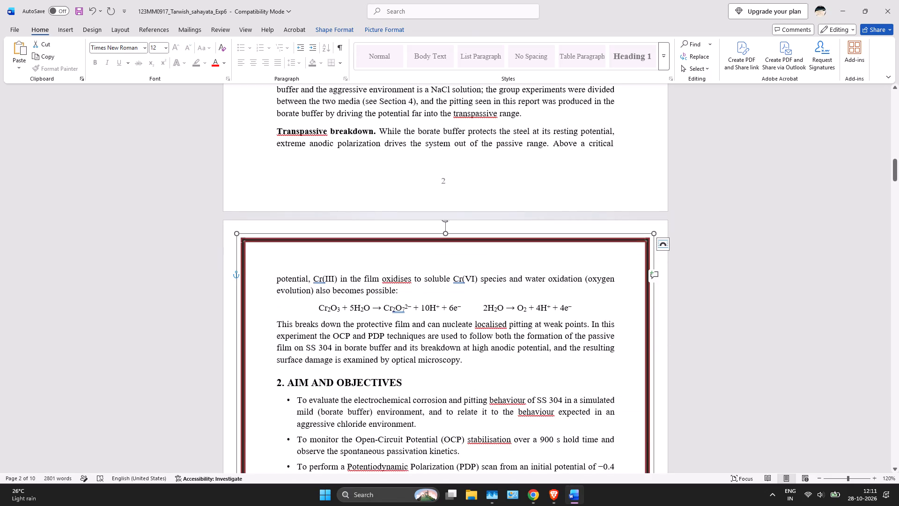
key("Delete")
scroll(587, 239, "down", 18)
scroll(580, 241, "down", 7)
left_click(552, 209)
key("Delete")
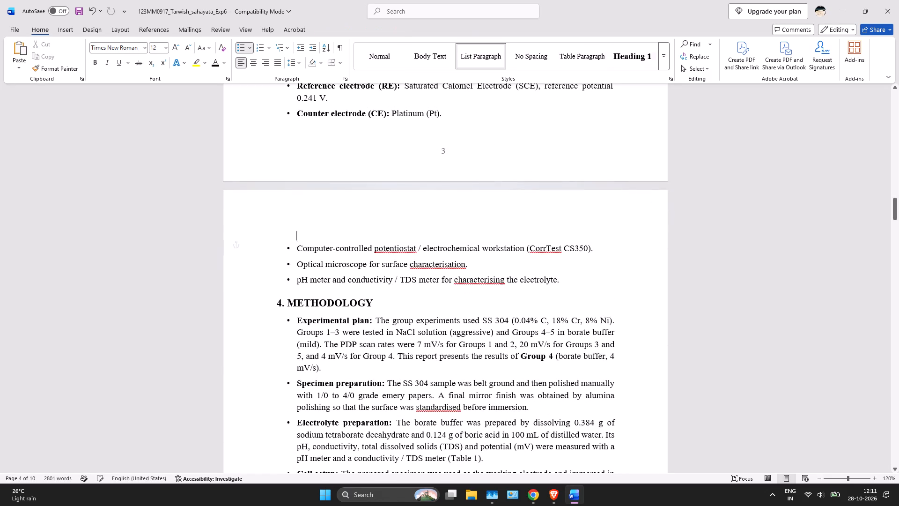
Delete the dark red border frames from pages 5, 6 and 7 of the report.
scroll(552, 209, "down", 16)
scroll(552, 209, "down", 8)
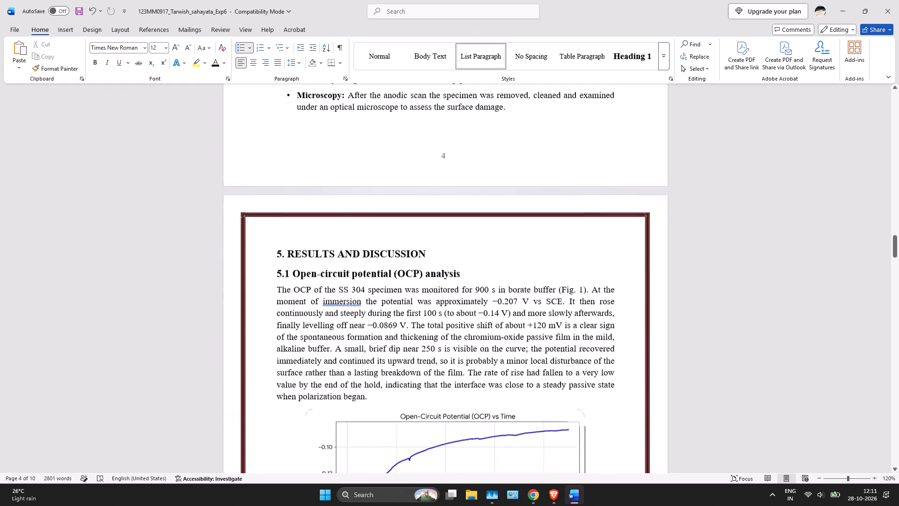
left_click(555, 206)
key("Delete")
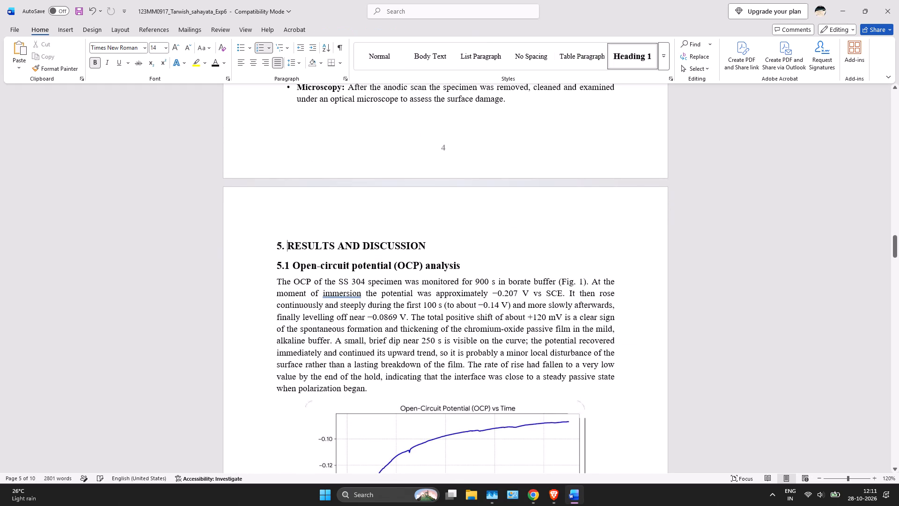
scroll(554, 206, "down", 16)
scroll(574, 242, "down", 9)
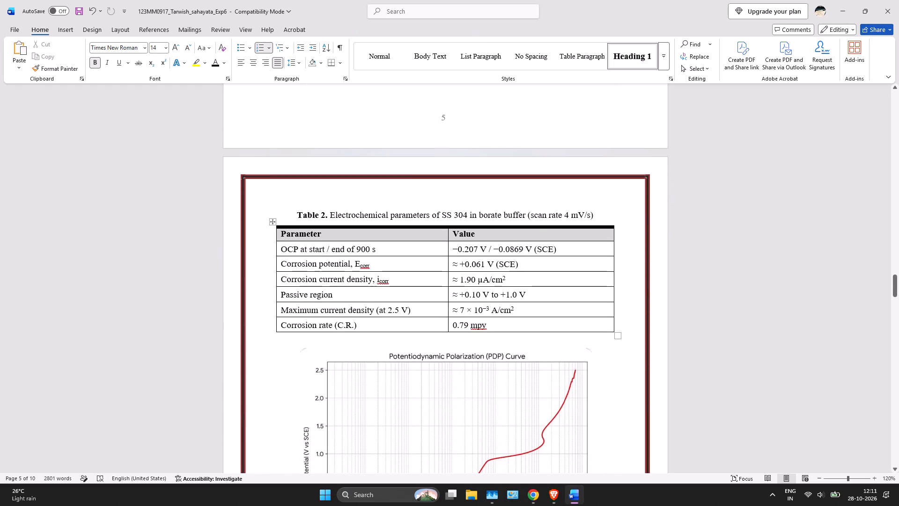
left_click(581, 178)
key("Delete")
scroll(581, 178, "down", 10)
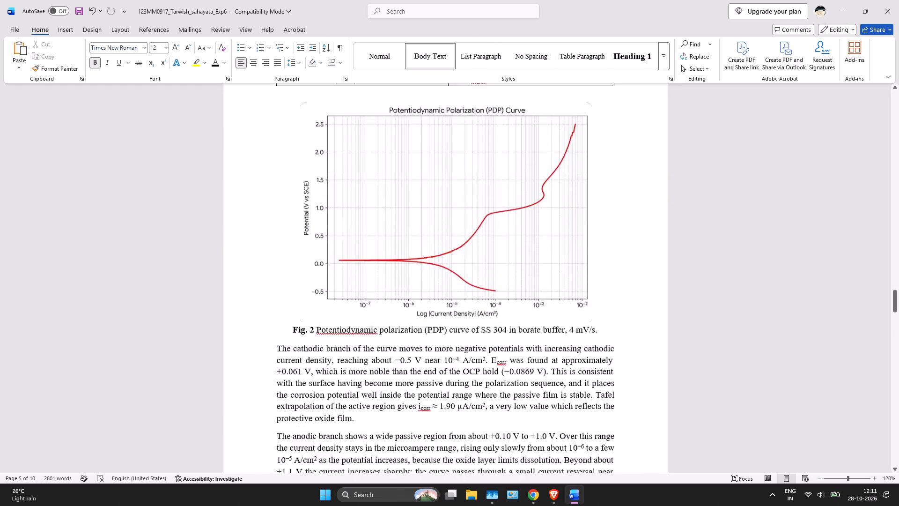
scroll(577, 177, "down", 13)
left_click(545, 203)
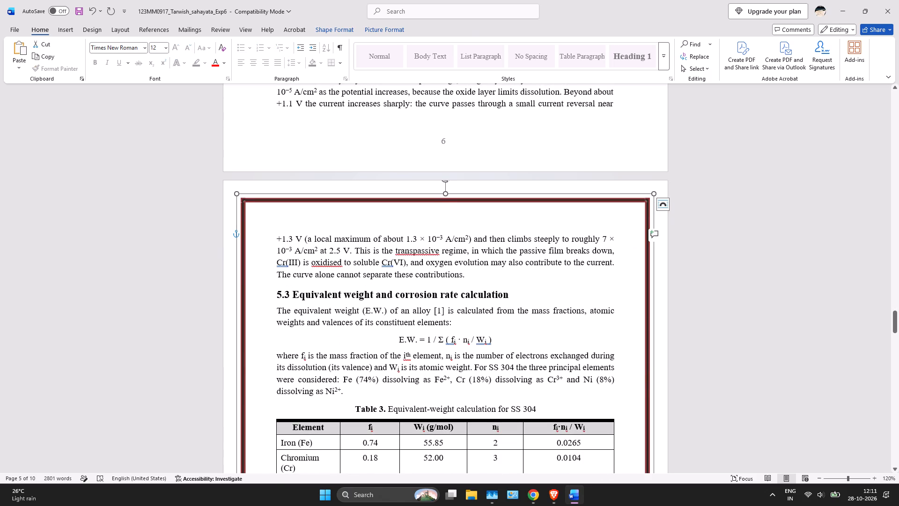
key("Delete")
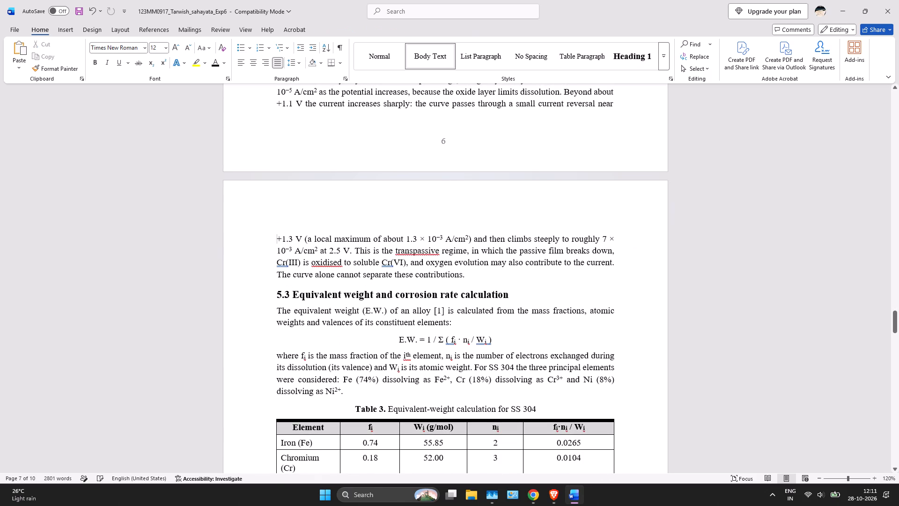
Delete the dark red border frames from pages 8, 9 and 10 of the report.
scroll(545, 203, "down", 18)
scroll(545, 203, "down", 9)
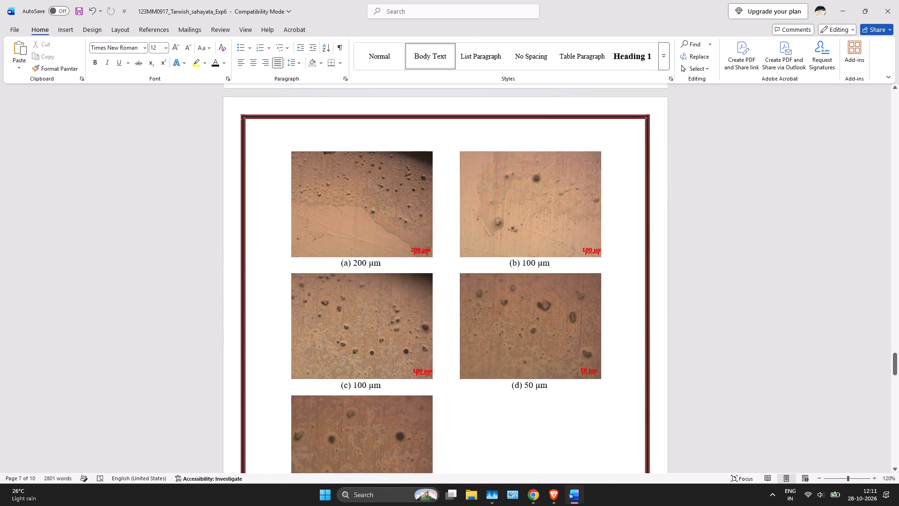
left_click(534, 117)
key("Delete")
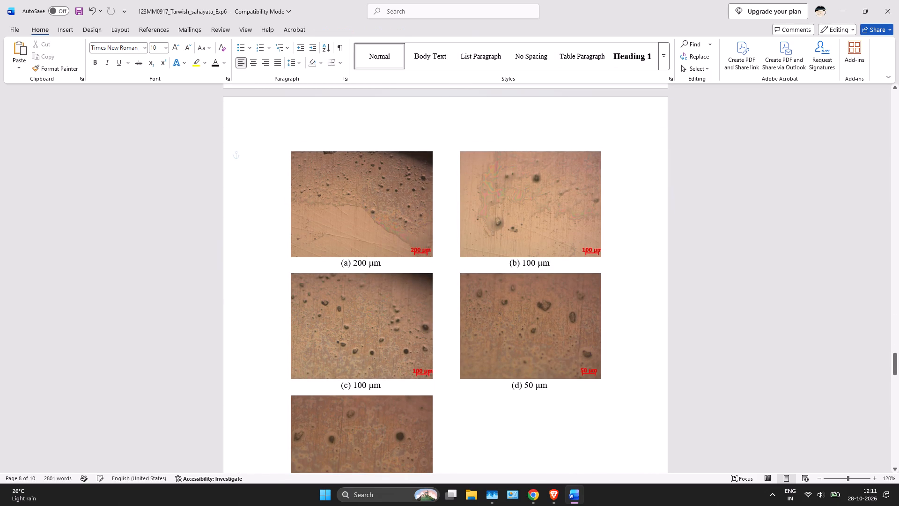
scroll(534, 117, "down", 16)
scroll(554, 208, "down", 9)
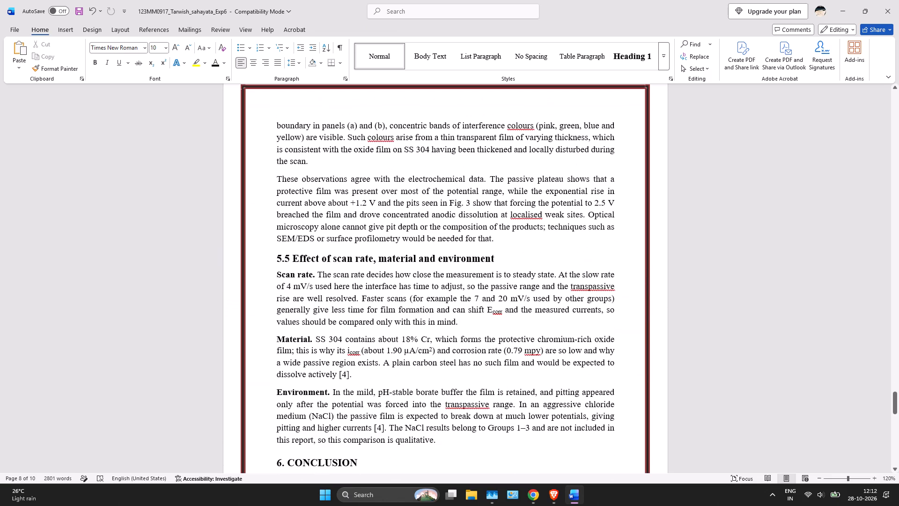
left_click(535, 89)
key("Delete")
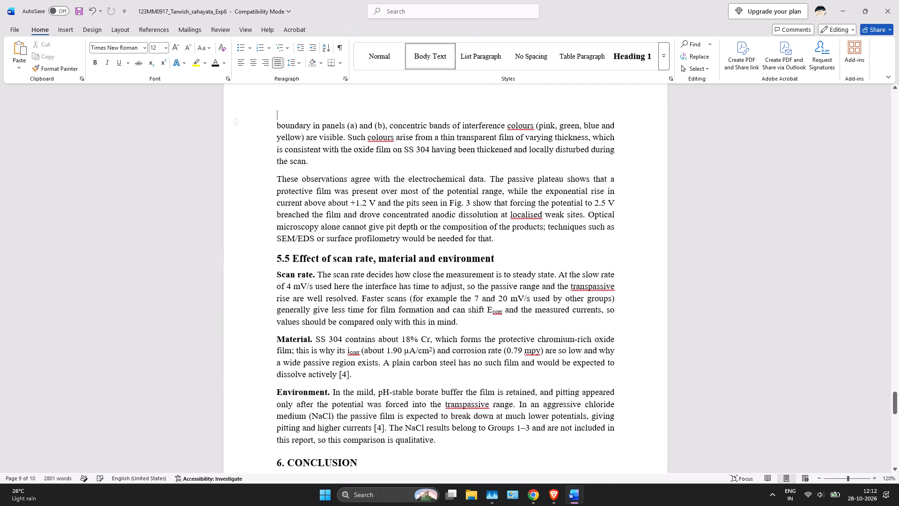
scroll(529, 89, "down", 5)
scroll(499, 167, "up", 1)
scroll(495, 172, "down", 19)
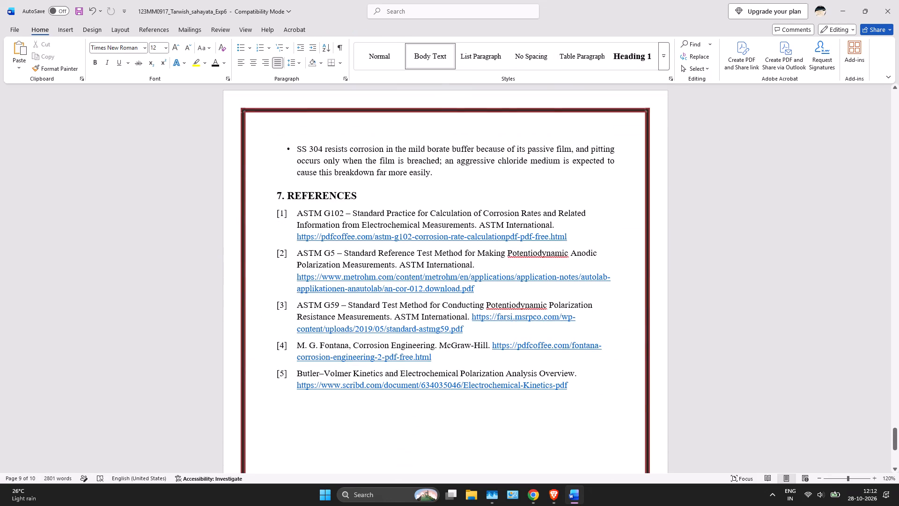
left_click(522, 109)
key("Delete")
Remove the number "7." from the REFERENCES heading on the last page.
scroll(446, 342, "down", 8)
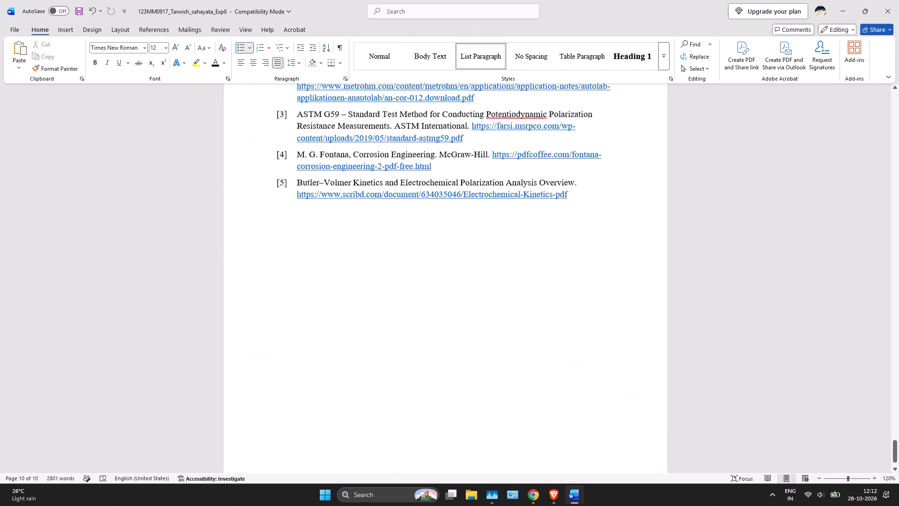
scroll(480, 409, "up", 14)
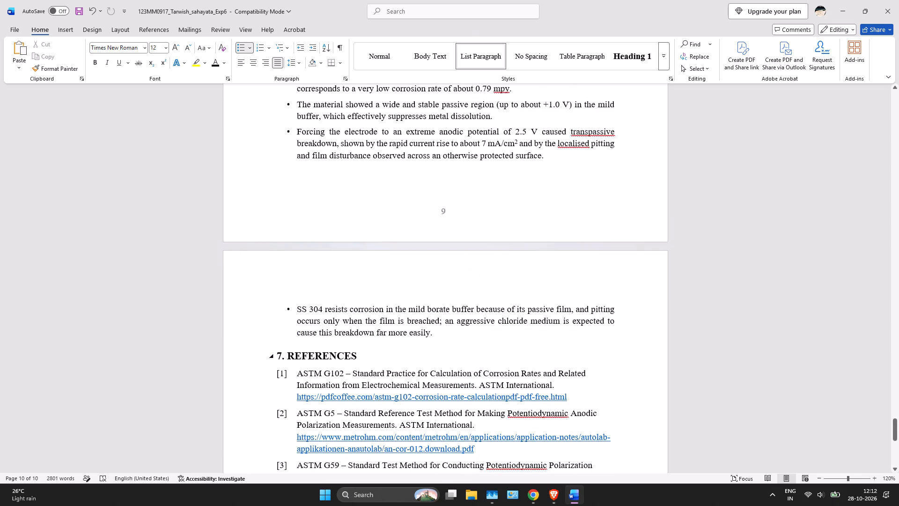
left_click(286, 352)
key("BackSpace")
key("BackSpace")
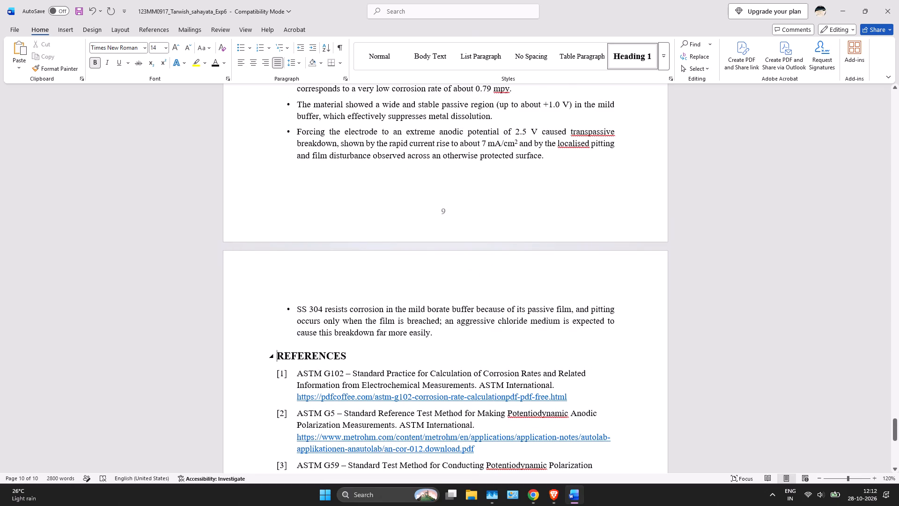
Apply the plain table style with thin light grey gridlines to Table 2, the electrochemical parameters of SS 304.
scroll(352, 356, "up", 13)
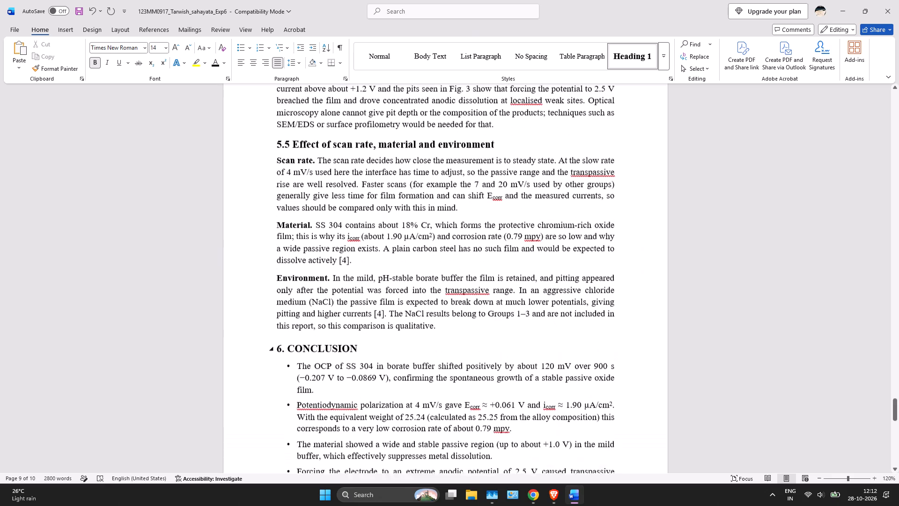
scroll(352, 356, "up", 5)
scroll(352, 356, "up", 19)
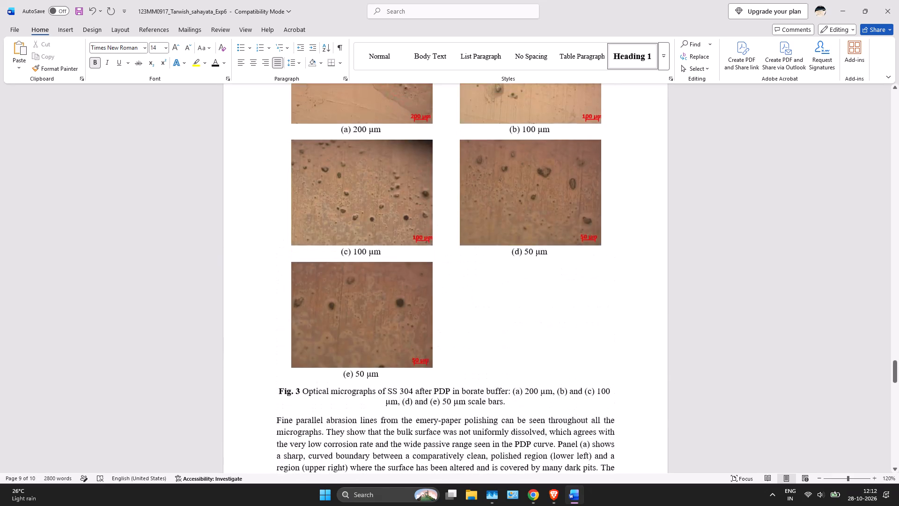
scroll(352, 356, "up", 20)
scroll(472, 370, "up", 5)
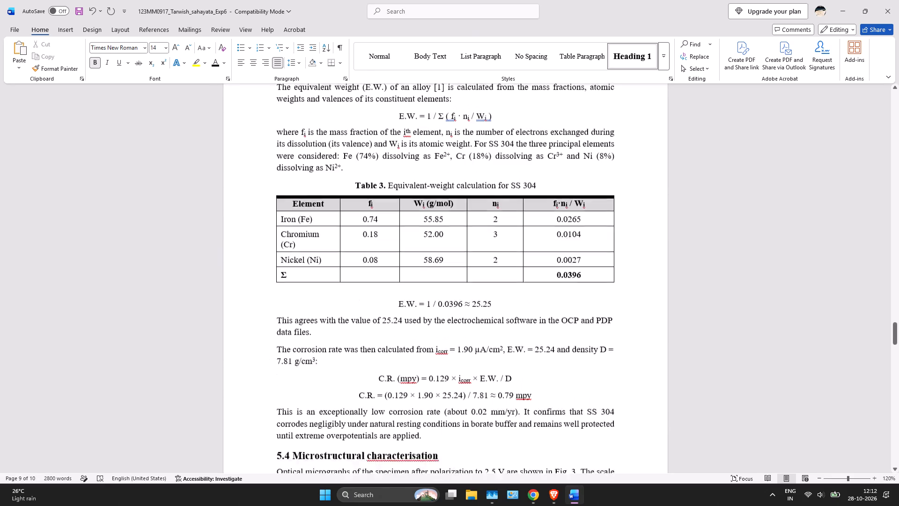
scroll(457, 358, "up", 17)
scroll(457, 358, "up", 9)
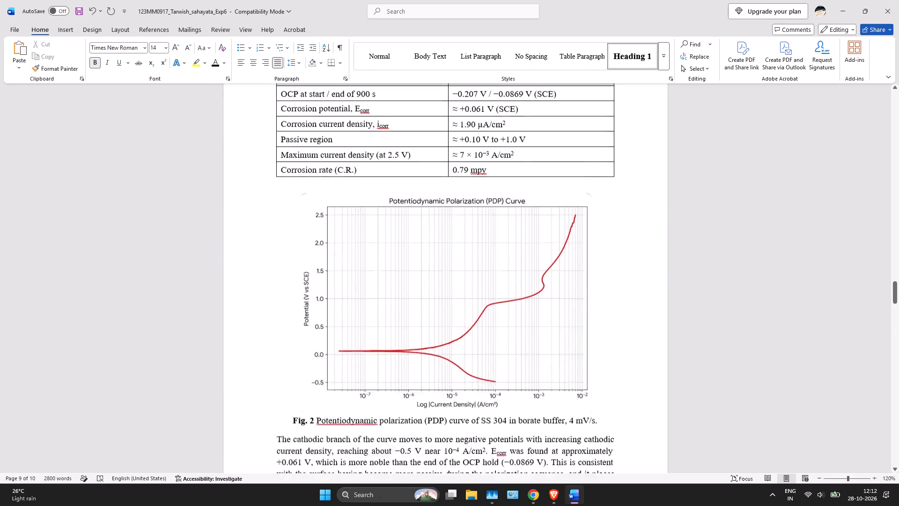
scroll(457, 358, "up", 10)
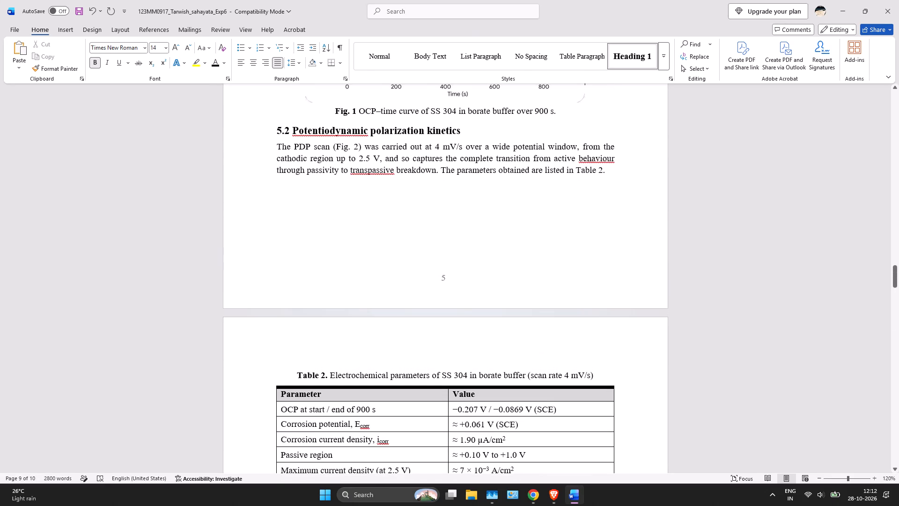
left_click(419, 397)
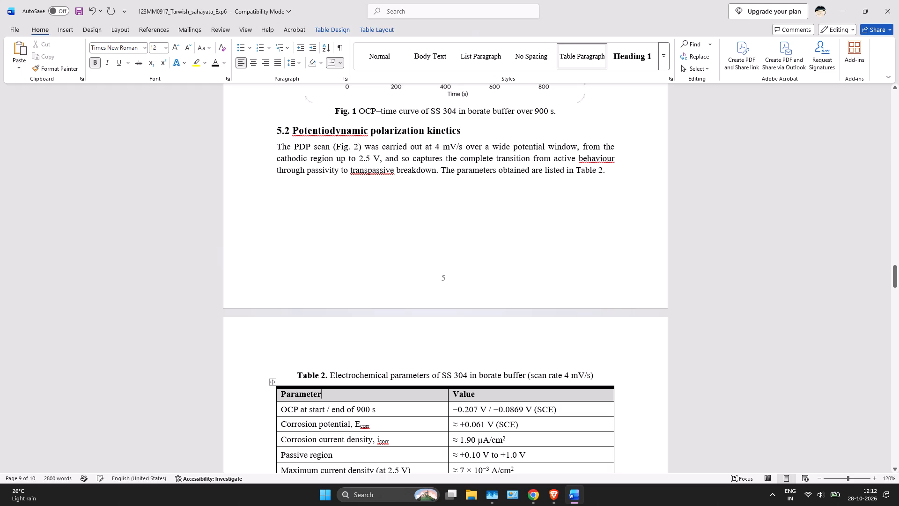
left_click(376, 26)
left_click(346, 25)
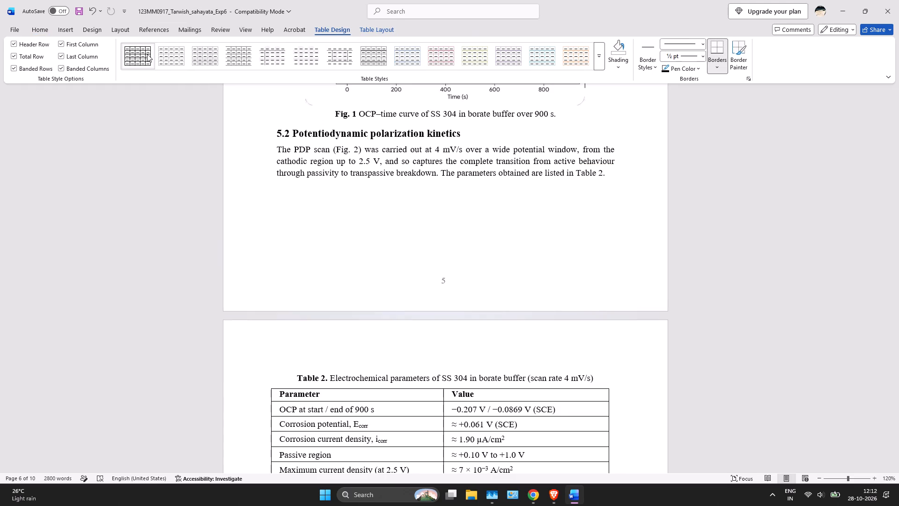
left_click(165, 54)
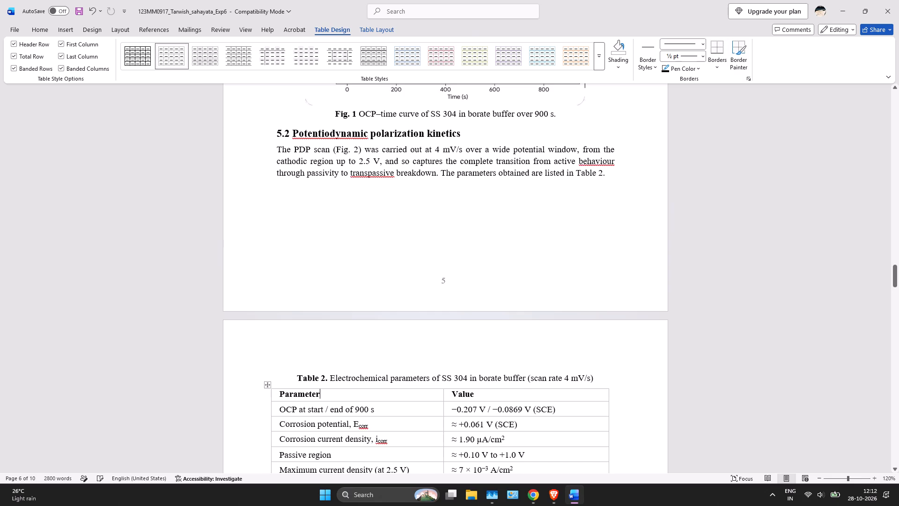
Apply the same light grey grid table style to Table 1, the borate buffer electrolyte properties.
scroll(427, 203, "up", 9)
scroll(427, 203, "up", 20)
scroll(427, 203, "up", 3)
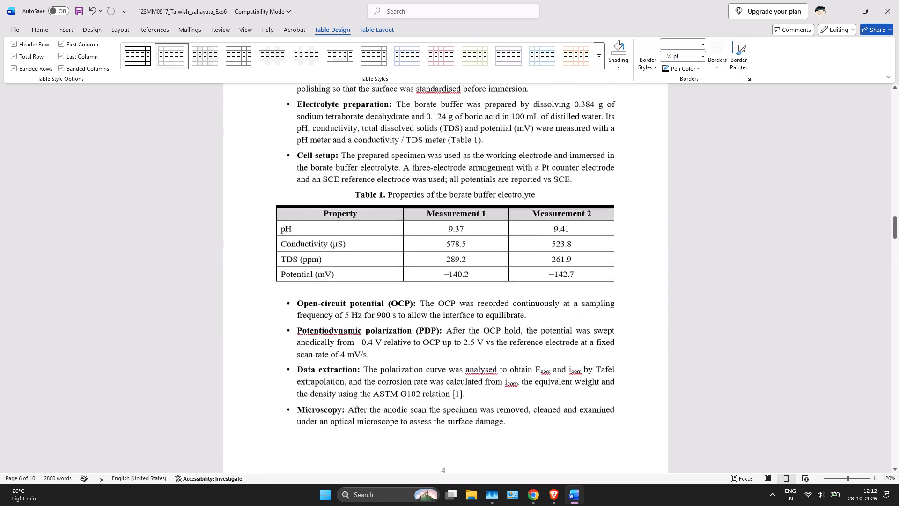
scroll(427, 203, "up", 2)
left_click(426, 300)
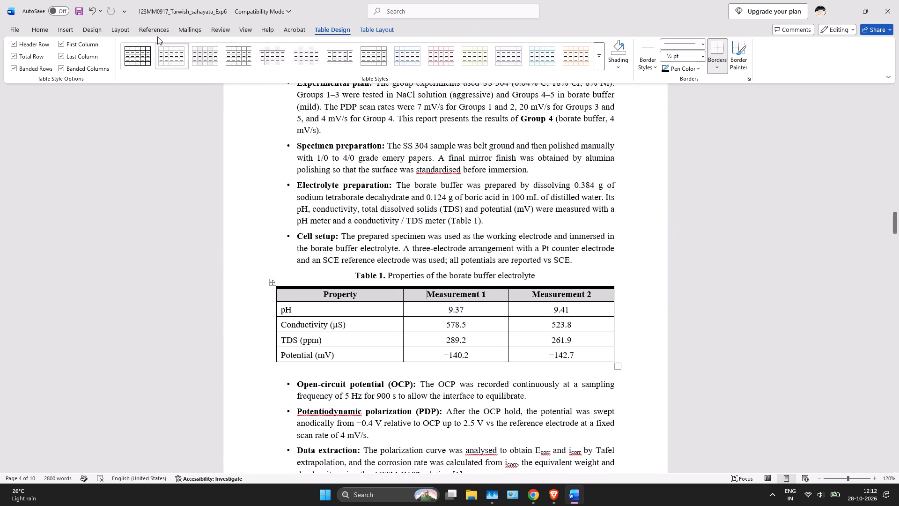
left_click(164, 55)
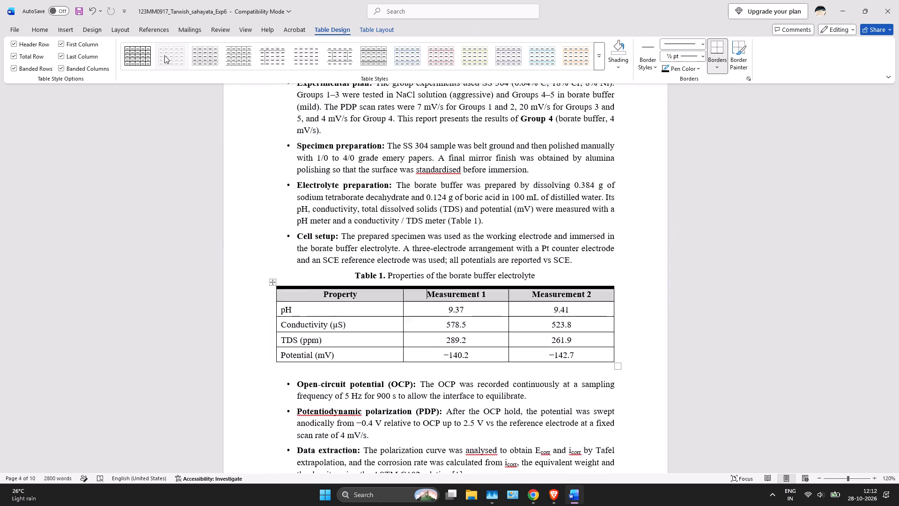
Check the report's page layout in print preview from the cover page to the references, and return to the document.
scroll(602, 247, "up", 20)
scroll(602, 247, "up", 2)
scroll(602, 247, "down", 1)
scroll(602, 247, "up", 3)
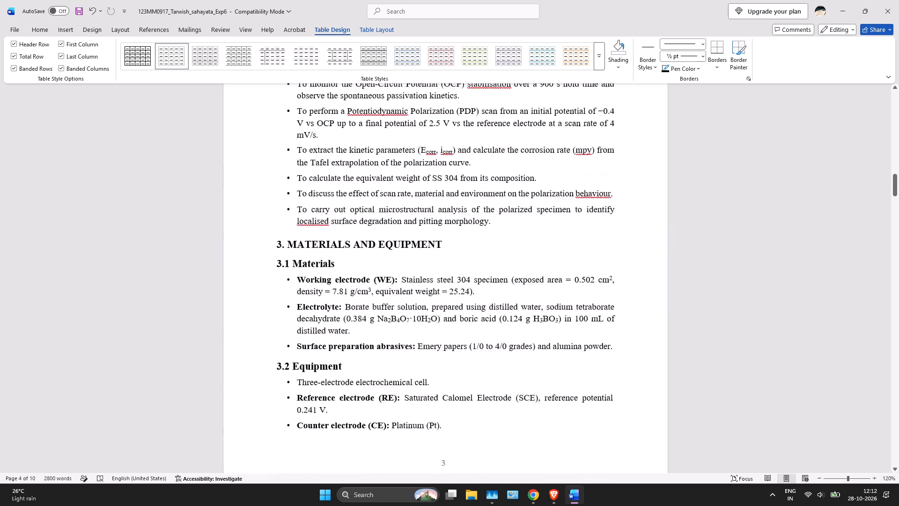
scroll(602, 247, "up", 20)
scroll(602, 247, "up", 20)
scroll(602, 247, "up", 17)
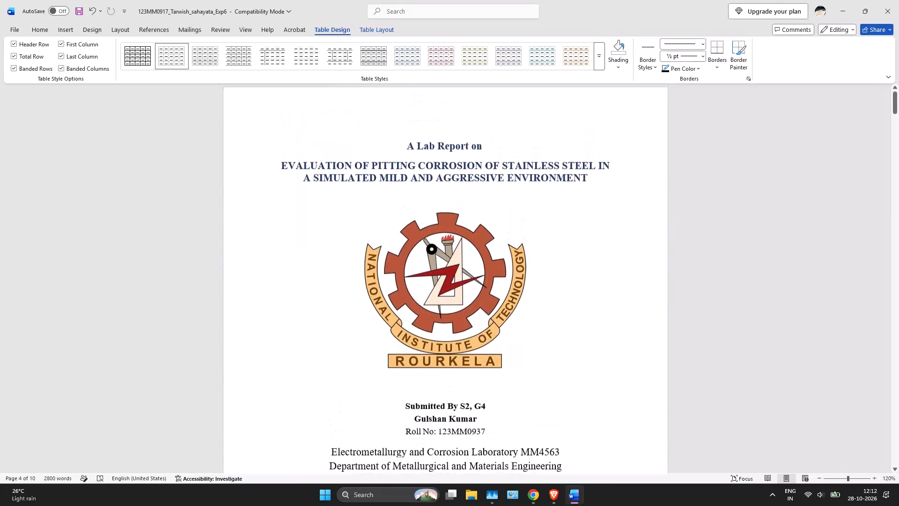
scroll(602, 247, "up", 8)
left_click(591, 179)
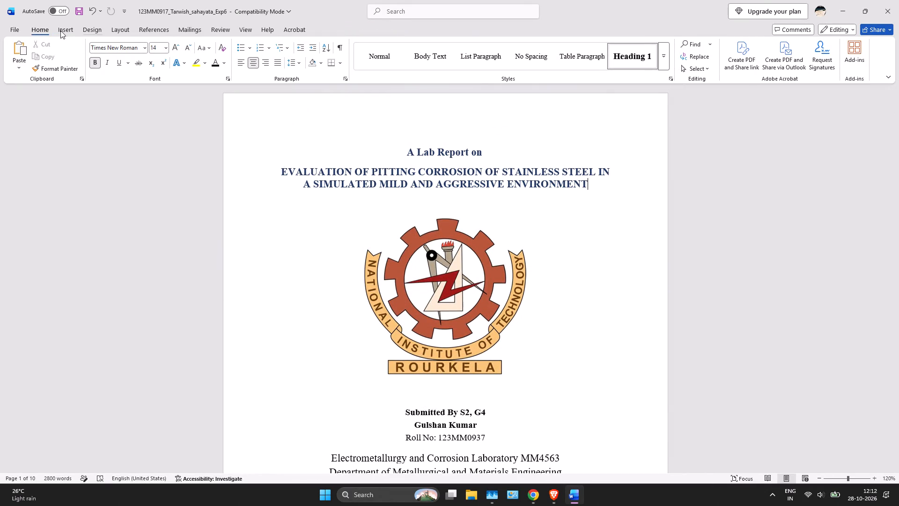
left_click(16, 27)
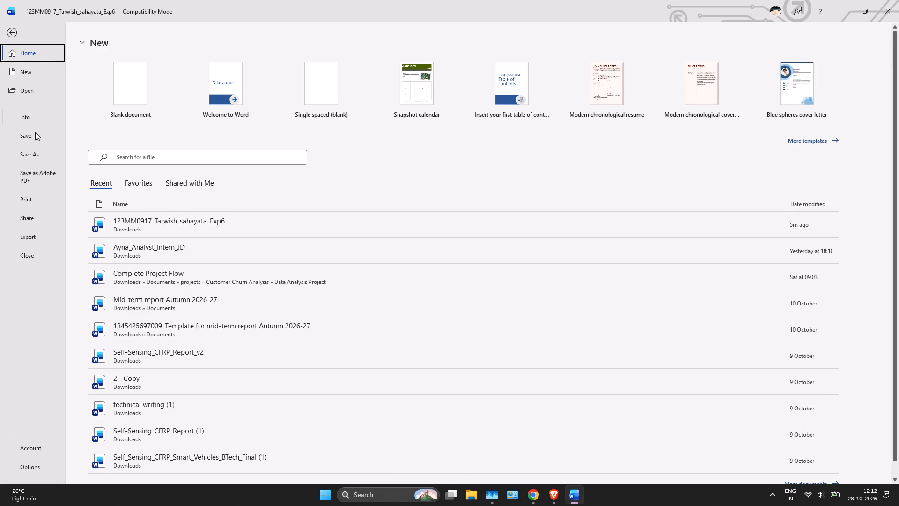
left_click(35, 201)
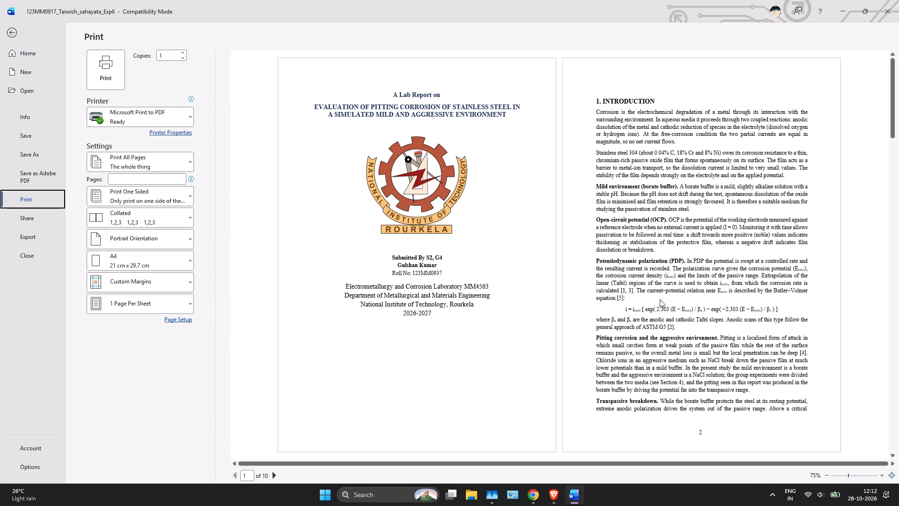
scroll(659, 305, "down", 2)
scroll(659, 305, "up", 7)
scroll(715, 315, "down", 13)
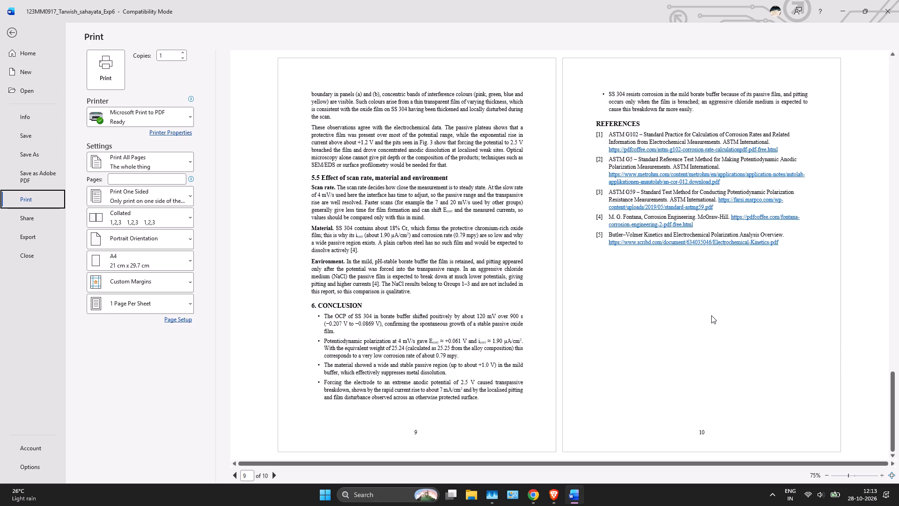
scroll(711, 315, "up", 17)
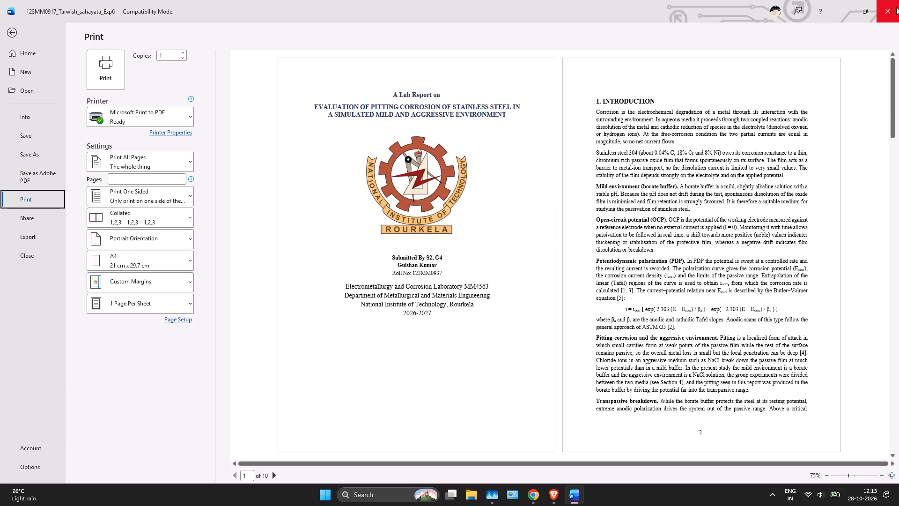
left_click(11, 32)
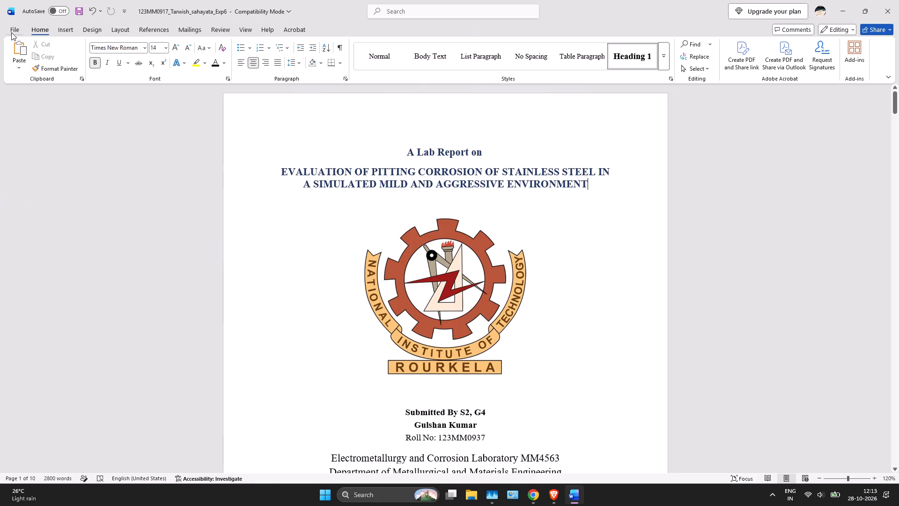
scroll(470, 322, "down", 20)
scroll(470, 322, "down", 5)
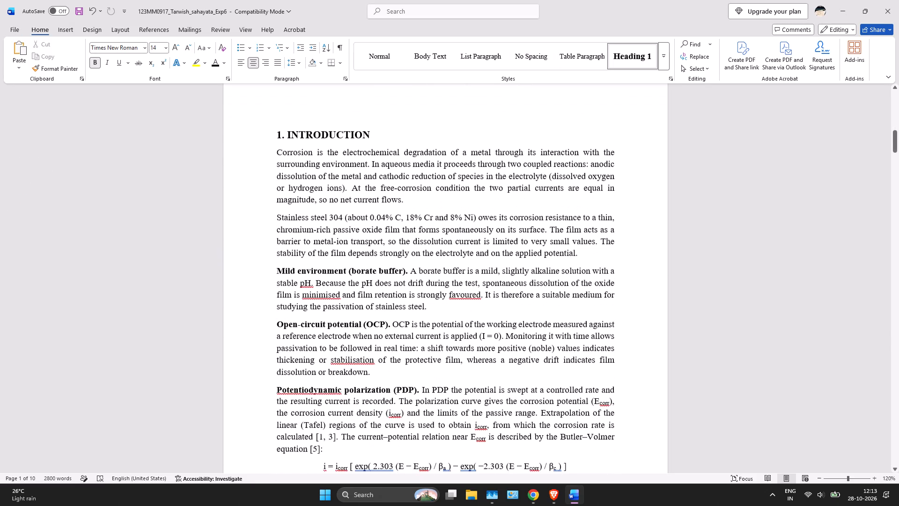
left_click_drag(276, 146, 328, 208)
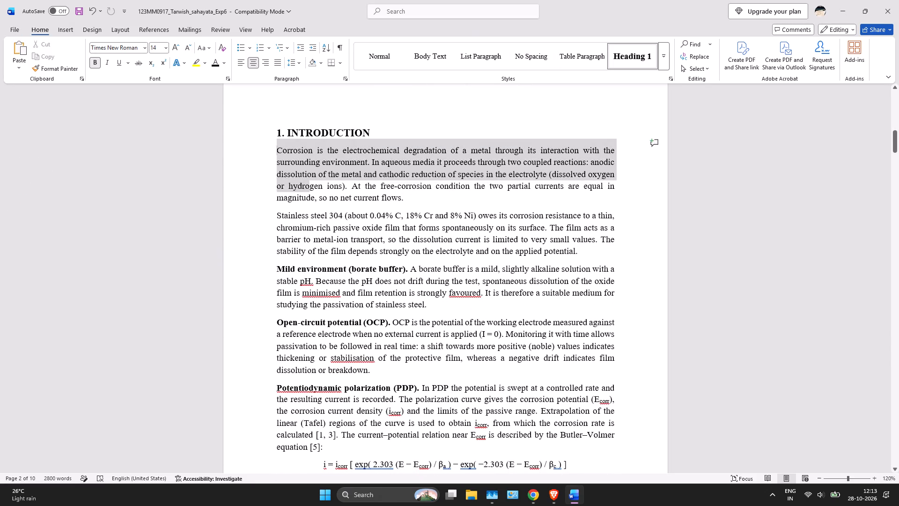
left_click_drag(328, 208, 394, 339)
scroll(394, 339, "down", 5)
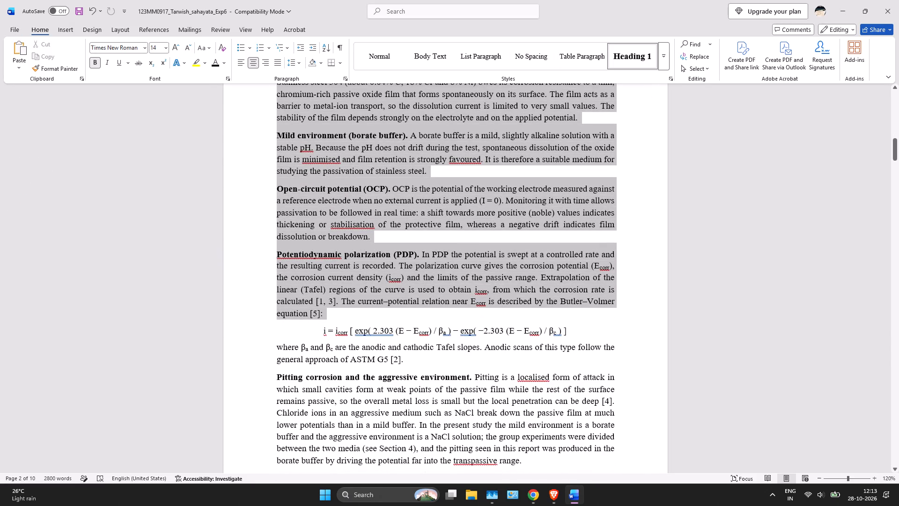
left_click_drag(394, 339, 388, 324)
left_click_drag(388, 324, 407, 360)
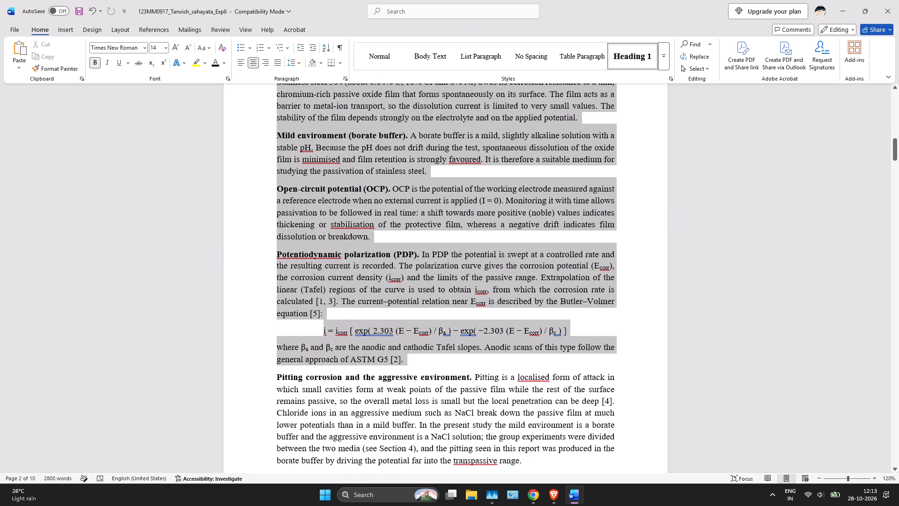
left_click_drag(407, 360, 403, 360)
left_click_drag(403, 360, 414, 359)
key("ctrl+c")
key("ctrl+c")
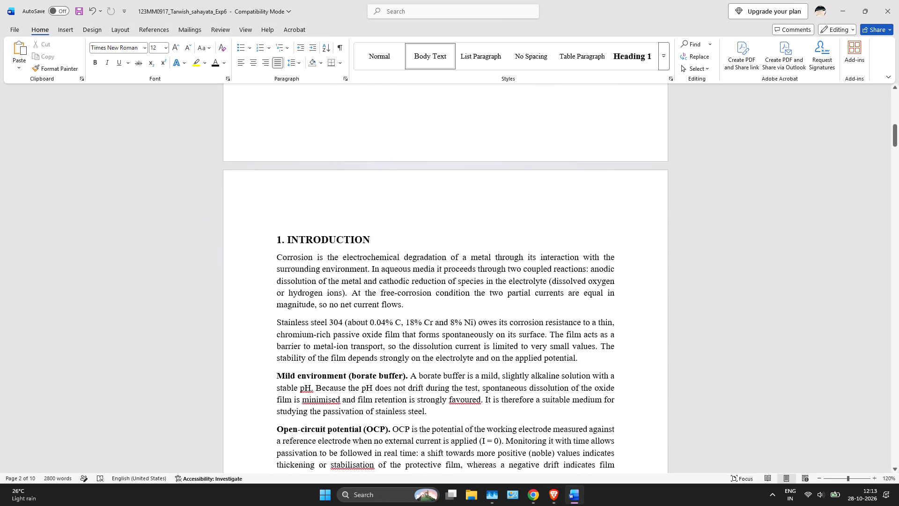
left_click_drag(276, 259, 381, 353)
scroll(381, 353, "down", 8)
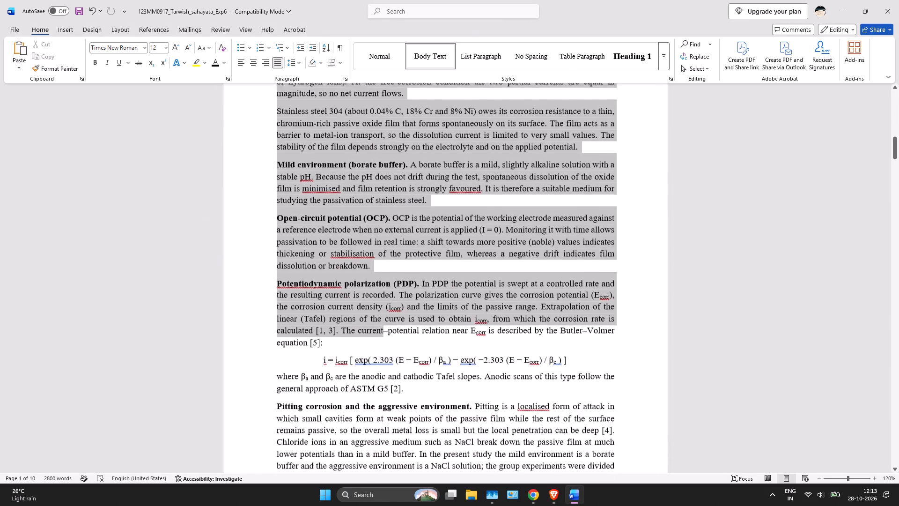
left_click_drag(381, 353, 376, 295)
scroll(381, 353, "down", 5)
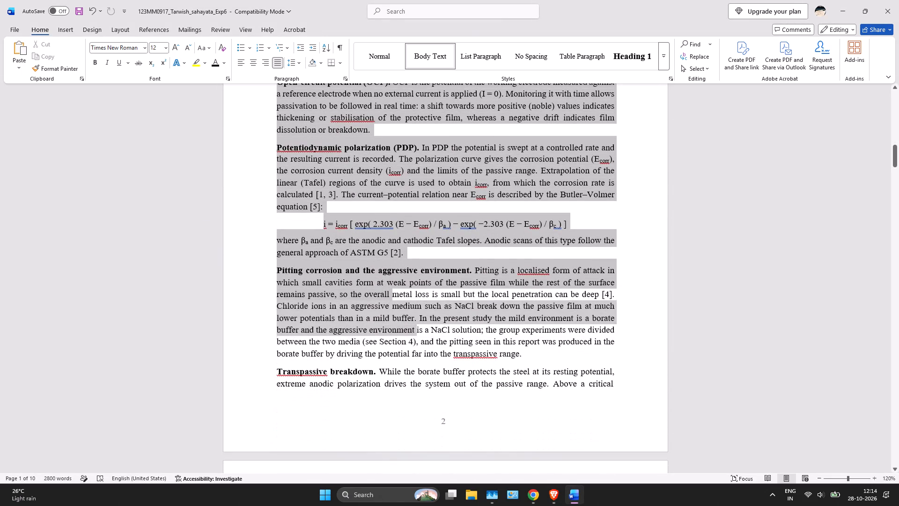
left_click_drag(376, 295, 404, 253)
key("ctrl+v")
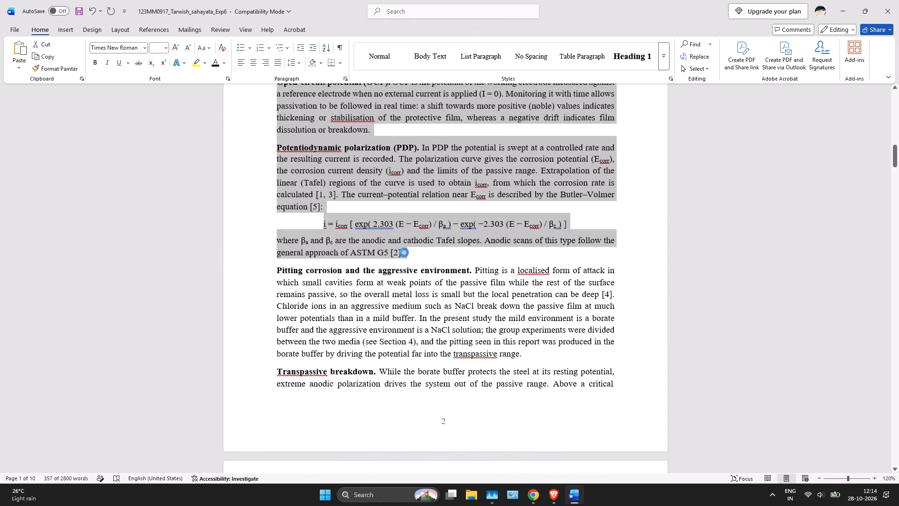
Apply the Normal style to the pasted stainless steel 304 and opening corrosion paragraphs under the INTRODUCTION heading.
scroll(427, 300, "up", 9)
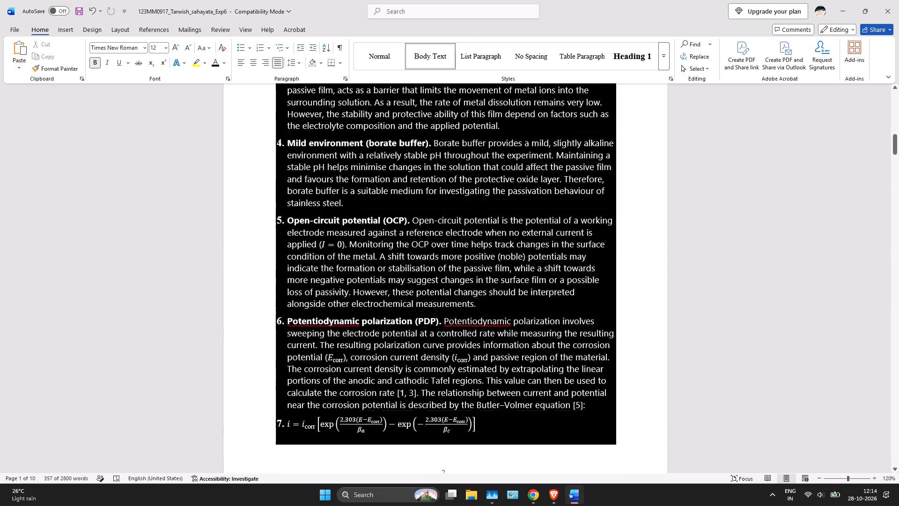
scroll(427, 300, "up", 7)
left_click(427, 300)
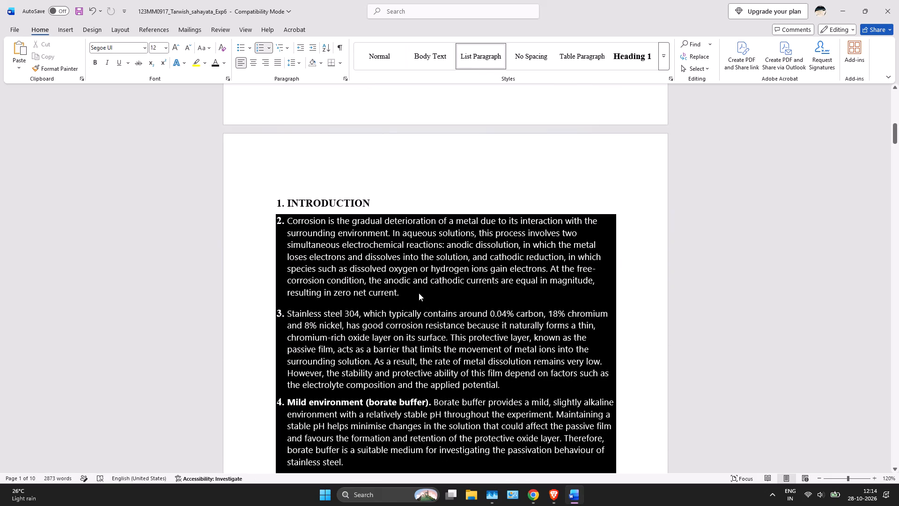
left_click(389, 53)
left_click(453, 247)
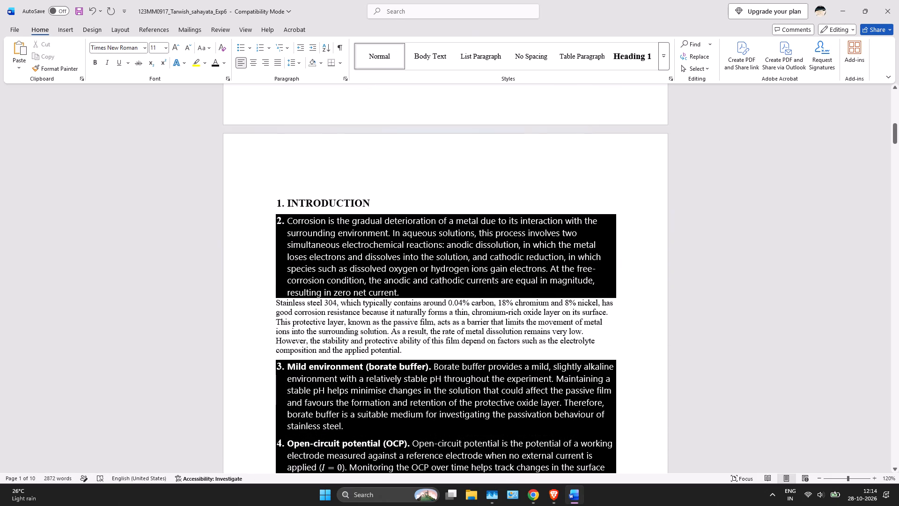
left_click(374, 55)
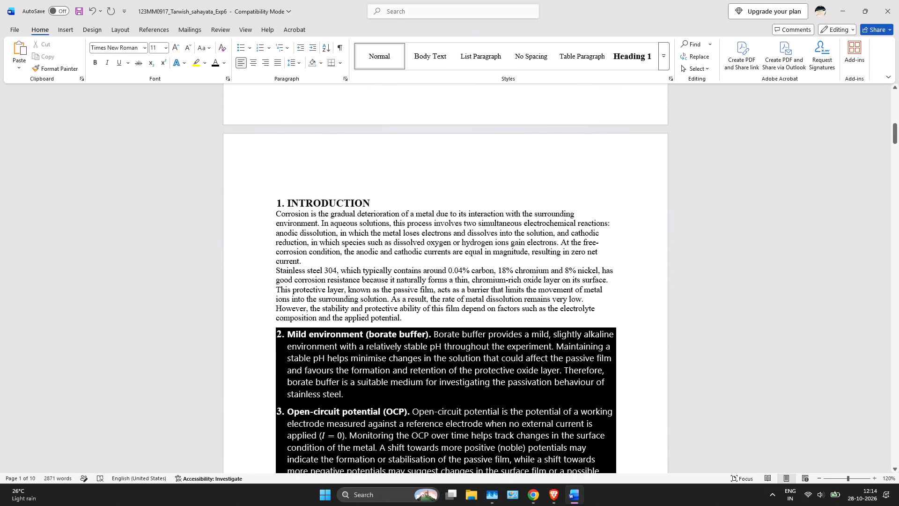
Apply the Normal style to the pasted "Mild environment (borate buffer)" paragraph.
scroll(412, 329, "up", 2)
left_click(402, 293)
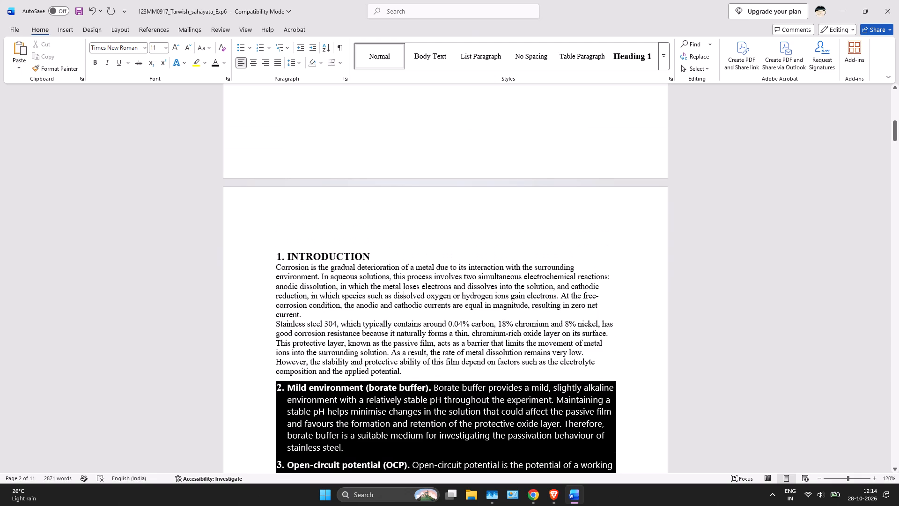
scroll(412, 286, "up", 2)
scroll(412, 286, "down", 1)
scroll(412, 286, "up", 15)
scroll(412, 286, "down", 15)
scroll(408, 284, "down", 6)
left_click(408, 284)
left_click(388, 62)
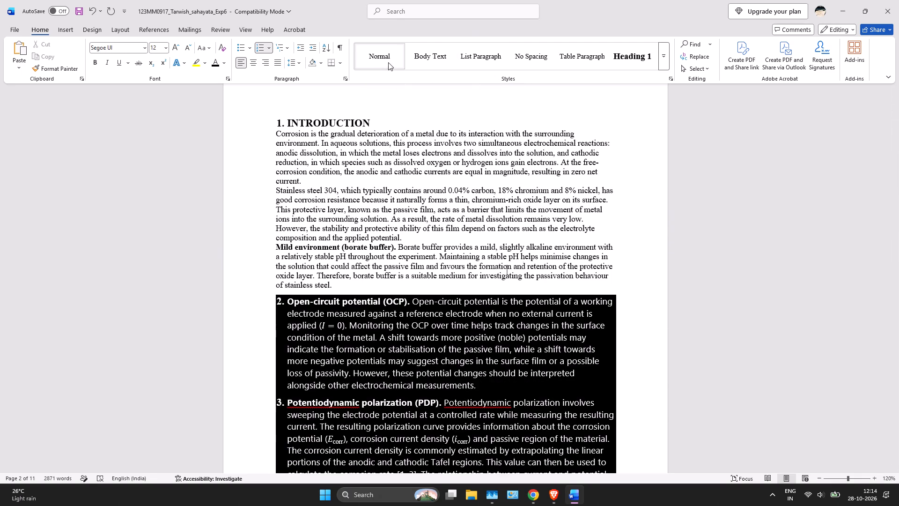
Apply the Normal style to the pasted OCP and PDP paragraphs, the Butler–Volmer equation and the Tafel slopes paragraph.
scroll(406, 300, "down", 5)
left_click(403, 221)
left_click(381, 60)
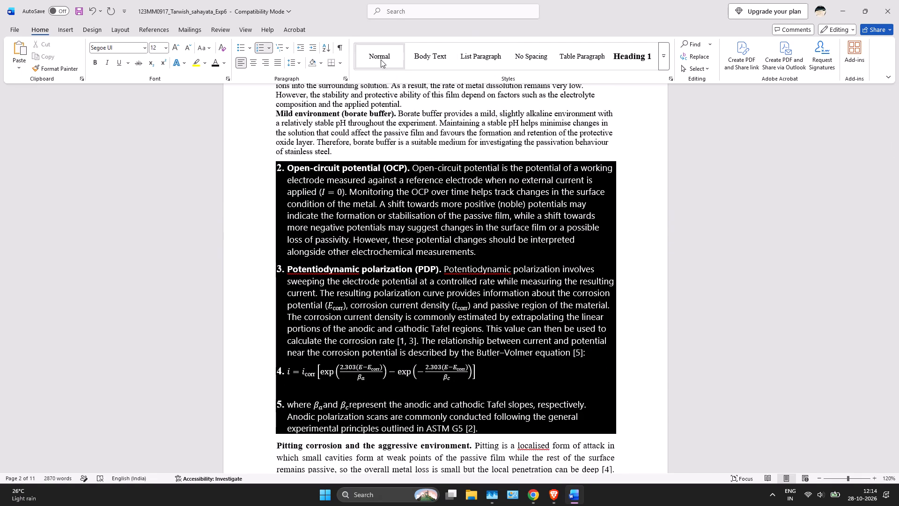
left_click(441, 243)
left_click(385, 56)
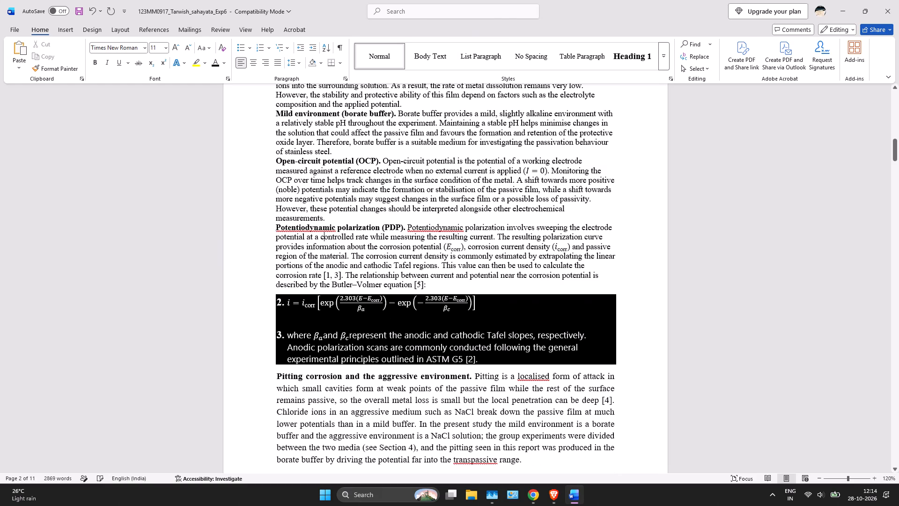
left_click(428, 318)
left_click(393, 67)
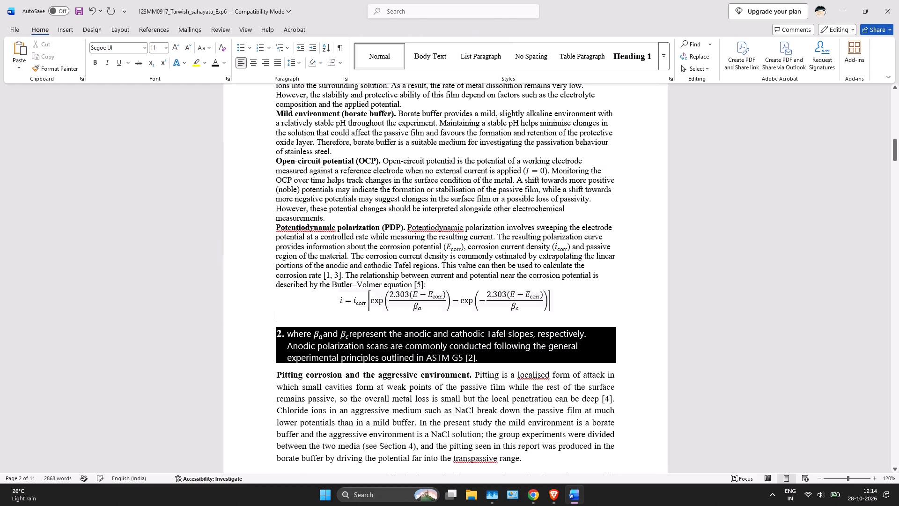
left_click(442, 340)
left_click(383, 63)
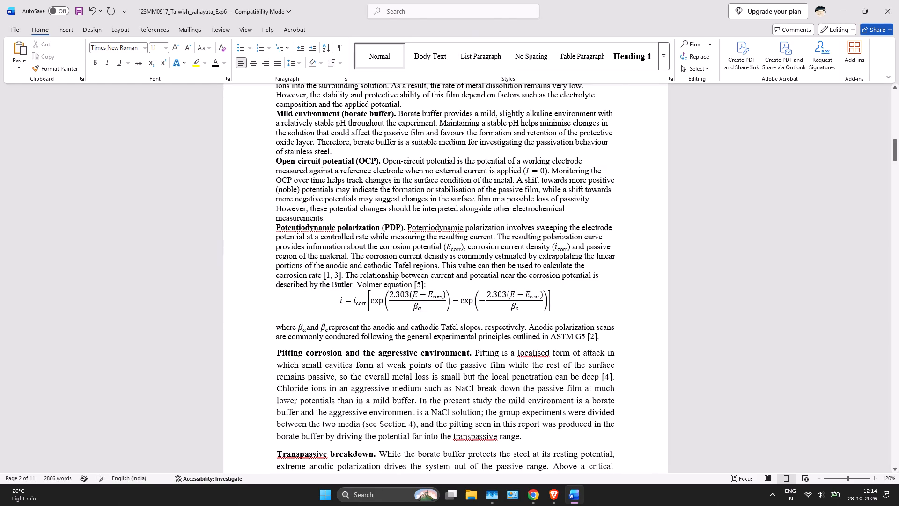
Increase the font size of the "where βa and βc represent" Tafel slopes paragraph to 12 pt.
scroll(464, 333, "down", 7)
scroll(464, 333, "up", 8)
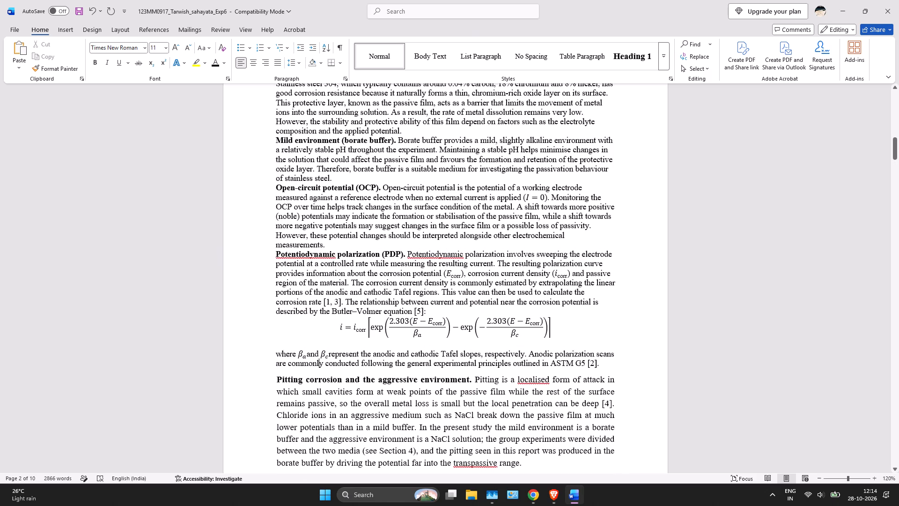
left_click(449, 225)
left_click_drag(603, 363, 285, 357)
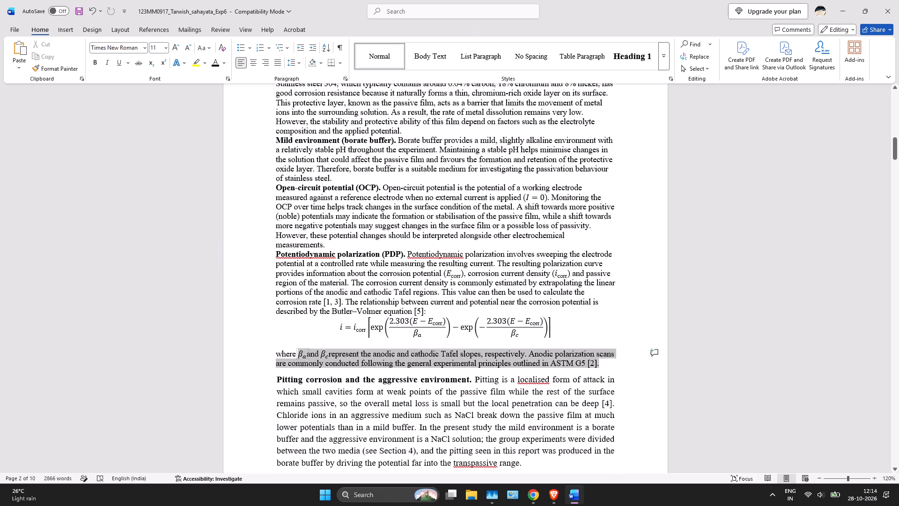
left_click_drag(285, 357, 260, 353)
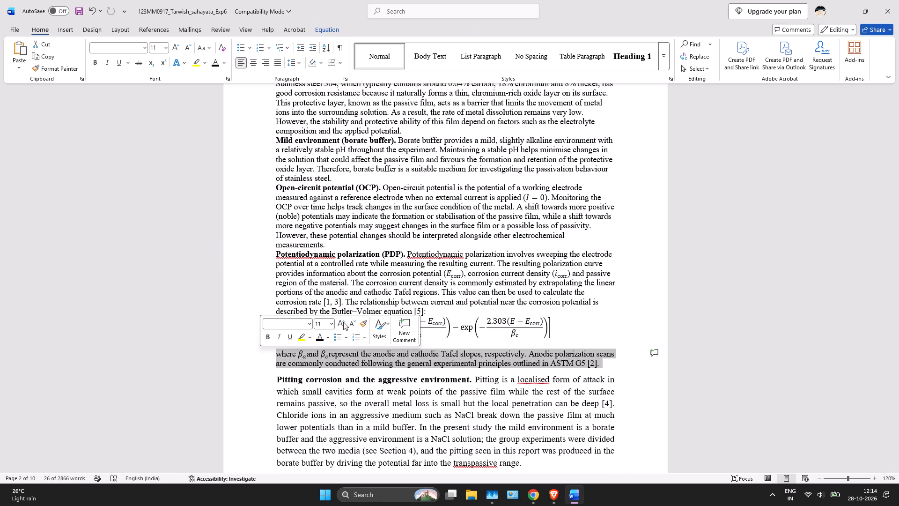
left_click(343, 322)
left_click(399, 382)
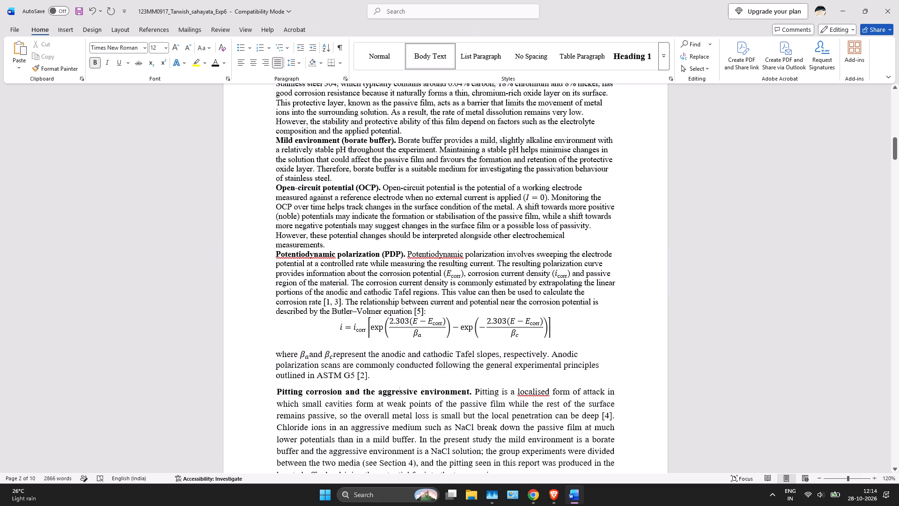
Increase the font size to 12 pt for the Introduction text from the opening corrosion paragraph through the Potentiodynamic polarization (PDP) paragraph.
scroll(398, 378, "up", 3)
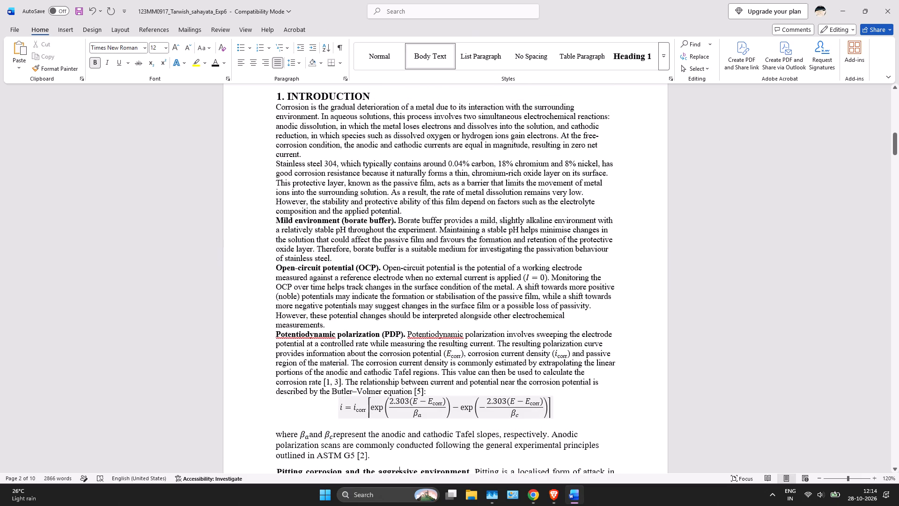
left_click_drag(440, 394, 328, 247)
scroll(328, 247, "up", 2)
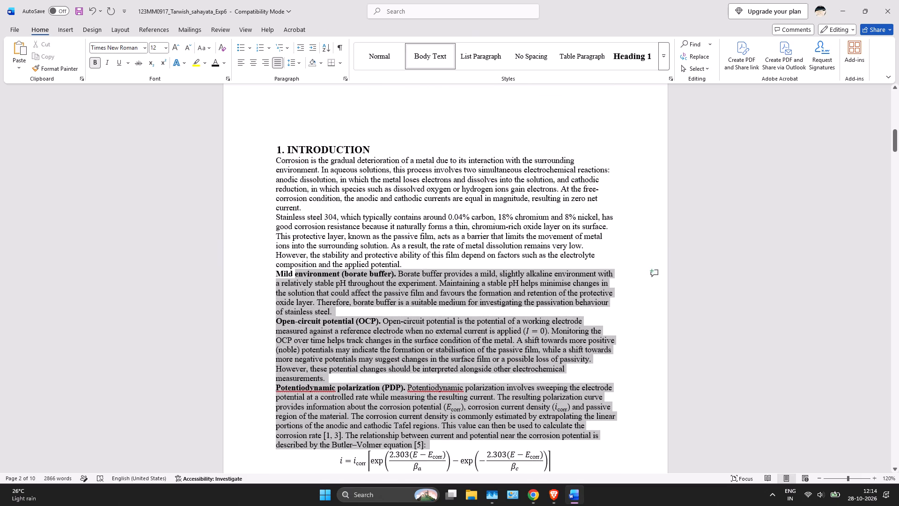
left_click_drag(328, 247, 276, 160)
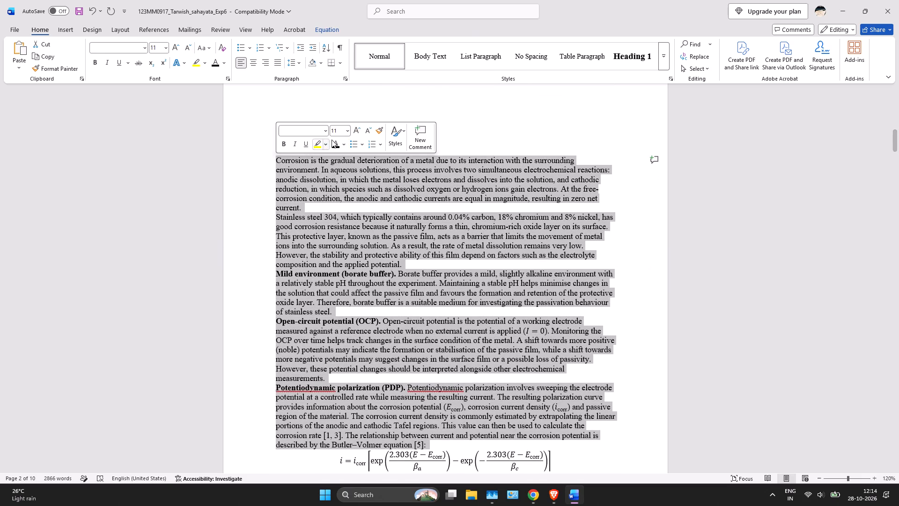
left_click(356, 133)
left_click(415, 249)
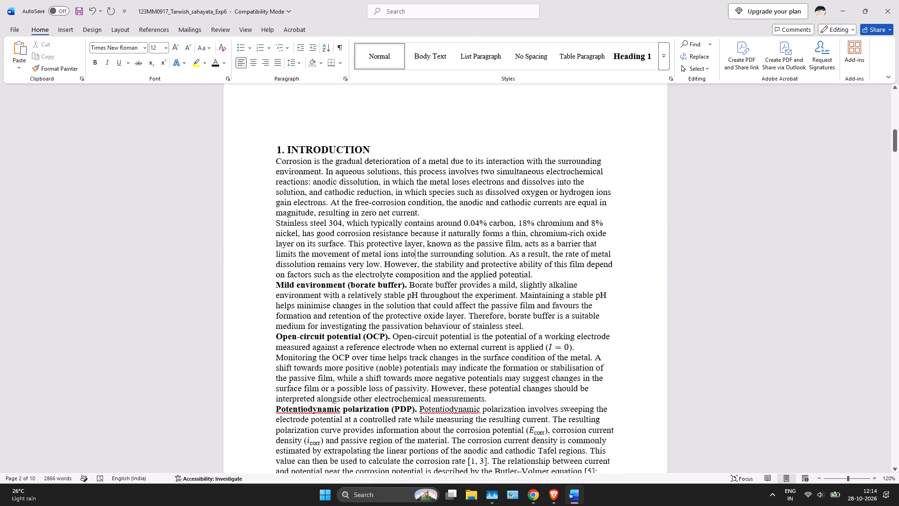
Justify the Introduction paragraphs from the opening corrosion paragraph through the Potentiodynamic polarization (PDP) paragraph.
left_click_drag(275, 160, 391, 300)
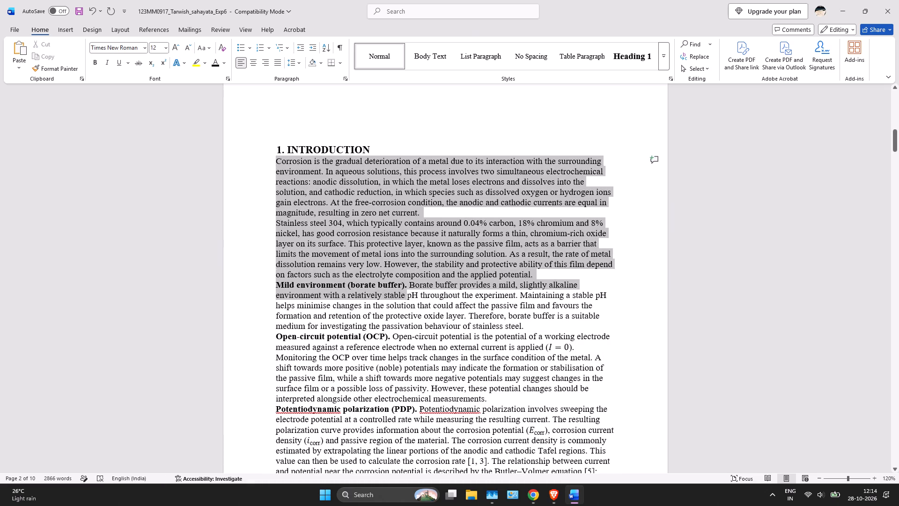
left_click_drag(391, 300, 603, 338)
scroll(391, 307, "down", 5)
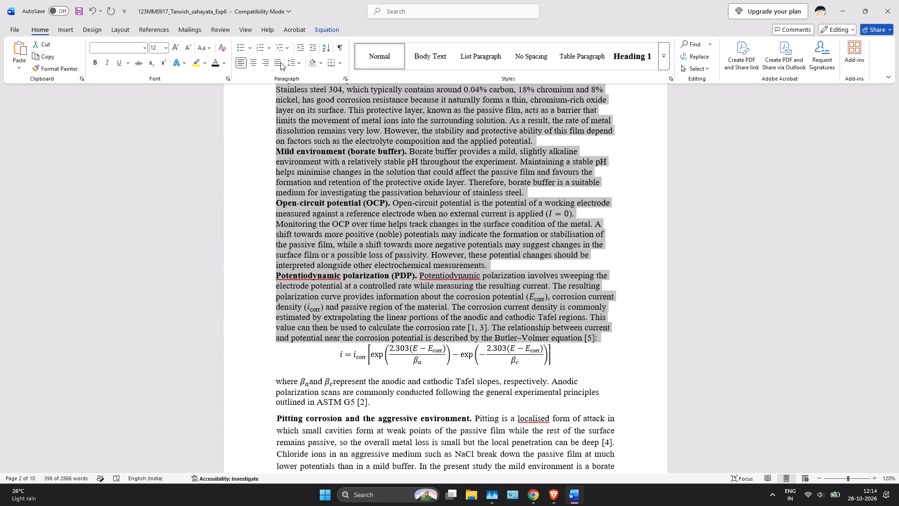
left_click(280, 62)
left_click(577, 356)
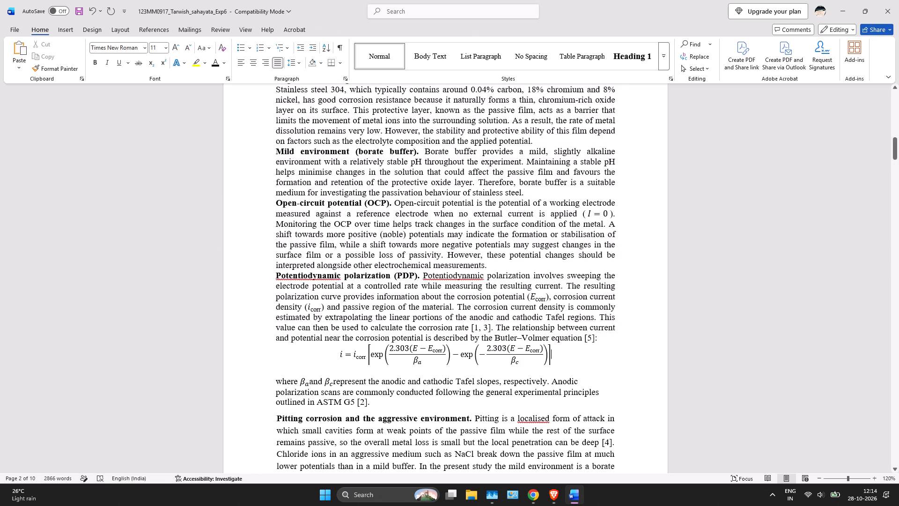
Justify the Tafel slopes paragraph below the Butler–Volmer equation.
scroll(577, 356, "down", 4)
left_click_drag(371, 293, 289, 269)
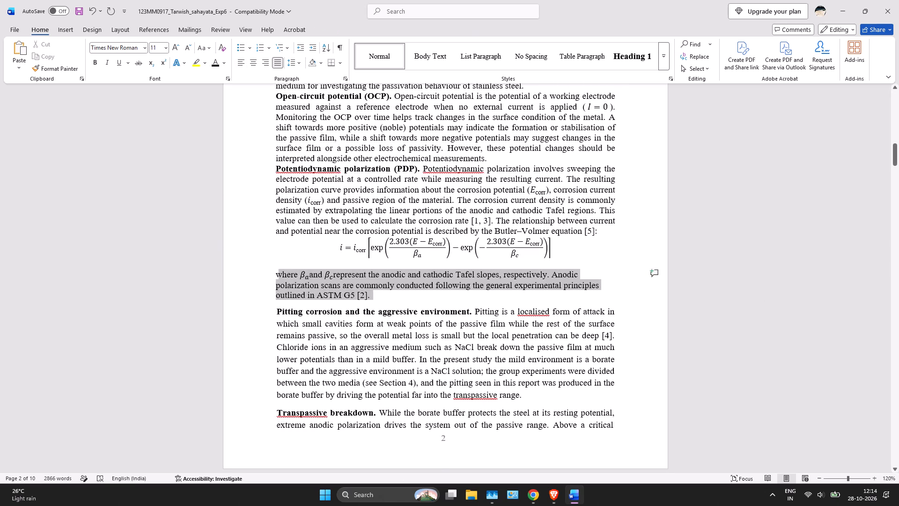
left_click_drag(289, 269, 287, 268)
left_click(273, 62)
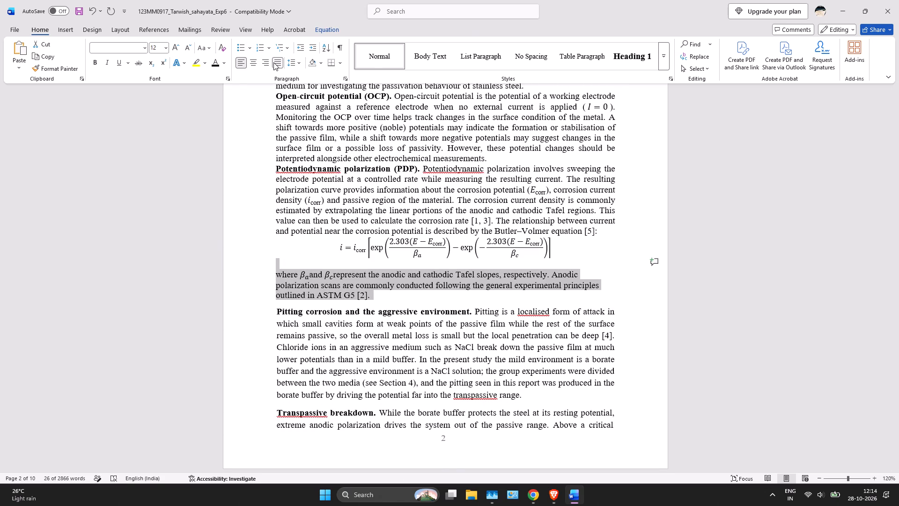
left_click(381, 294)
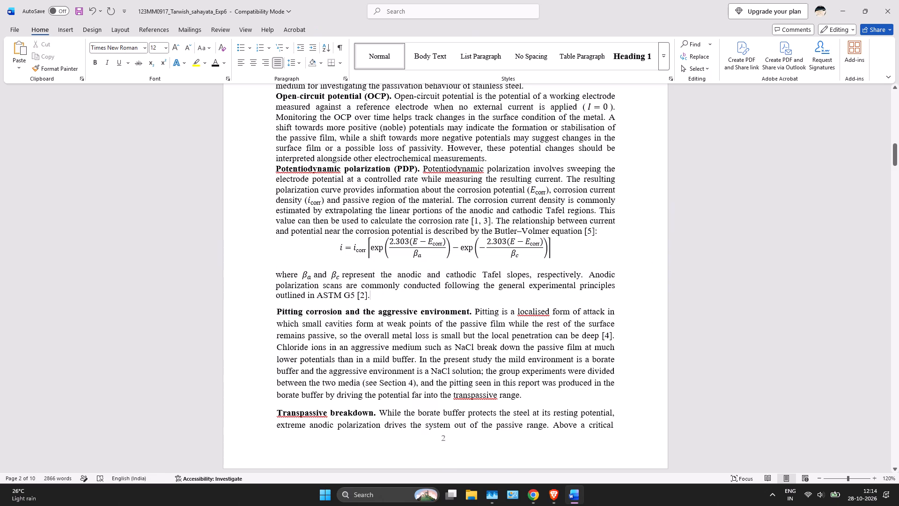
Review the reformatted Introduction and the pages that follow it for consistent layout.
scroll(381, 294, "up", 9)
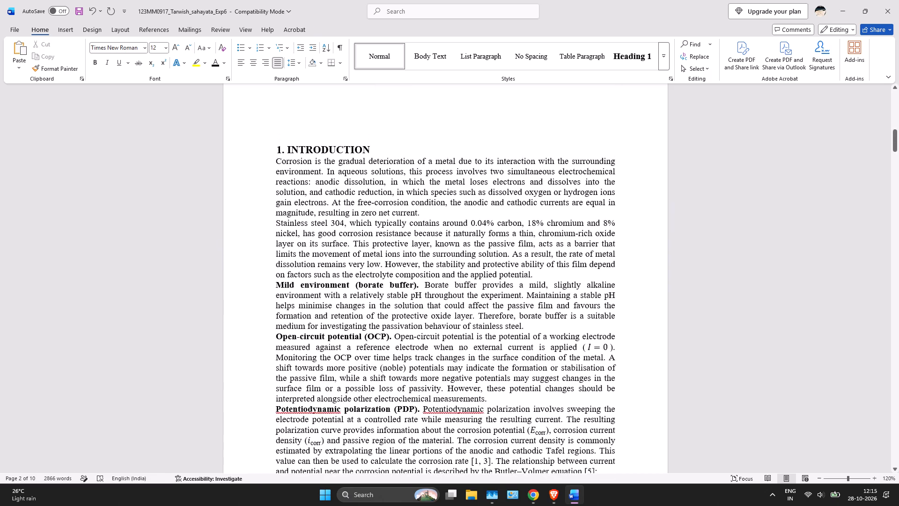
scroll(381, 294, "down", 18)
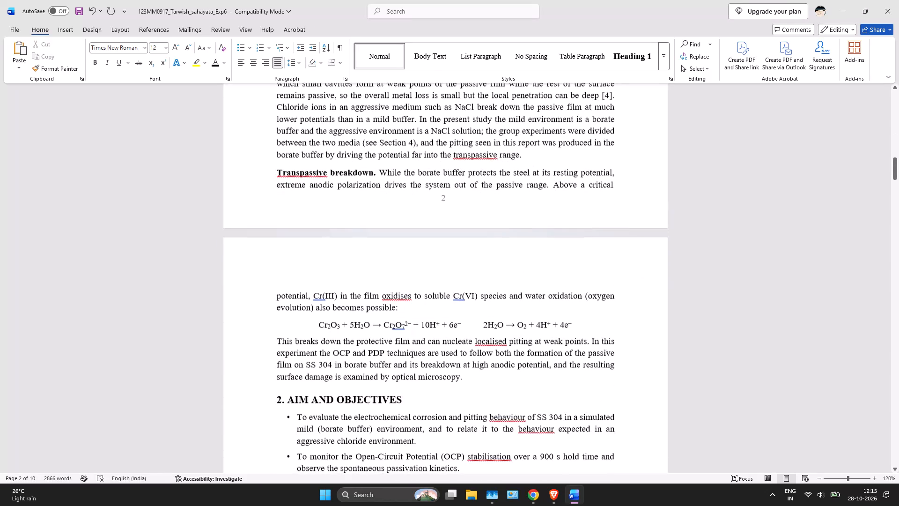
scroll(406, 256, "down", 6)
scroll(448, 314, "up", 2)
scroll(448, 314, "down", 1)
scroll(448, 314, "up", 7)
scroll(448, 314, "down", 1)
scroll(448, 314, "up", 15)
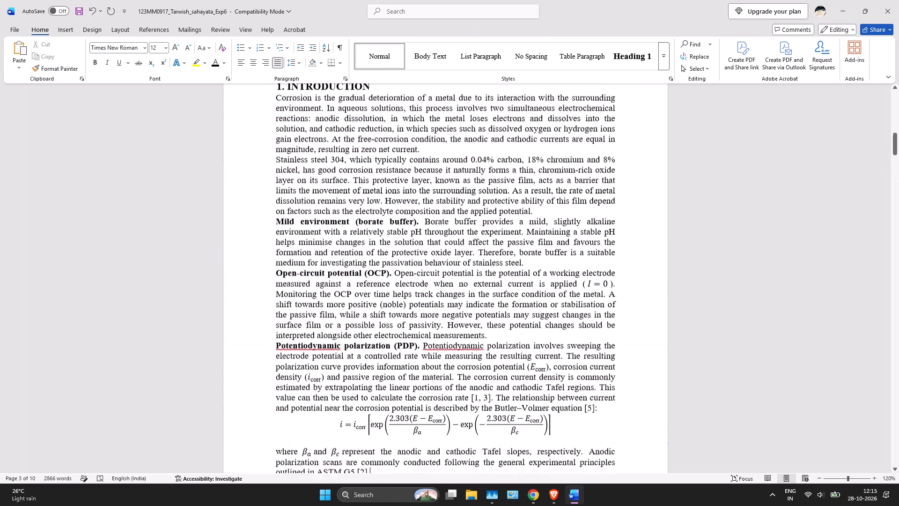
scroll(448, 314, "up", 4)
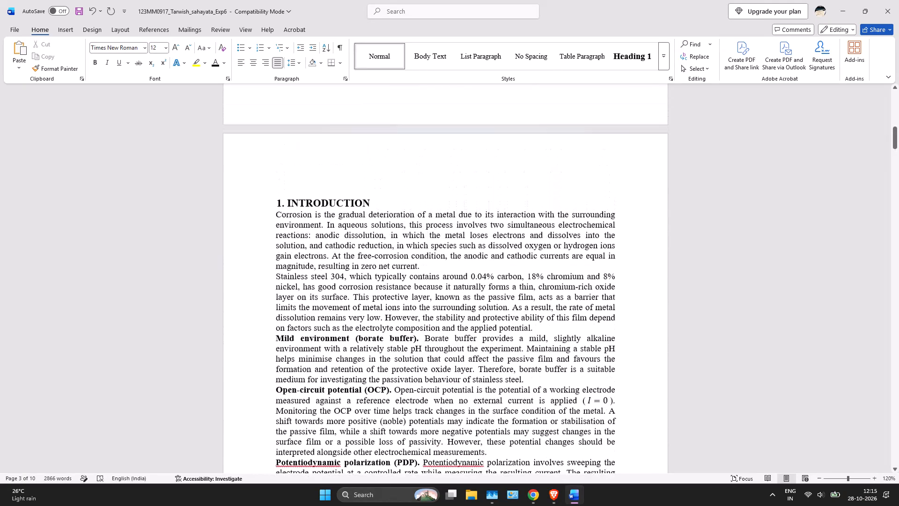
Save the lab report document.
left_click(449, 304)
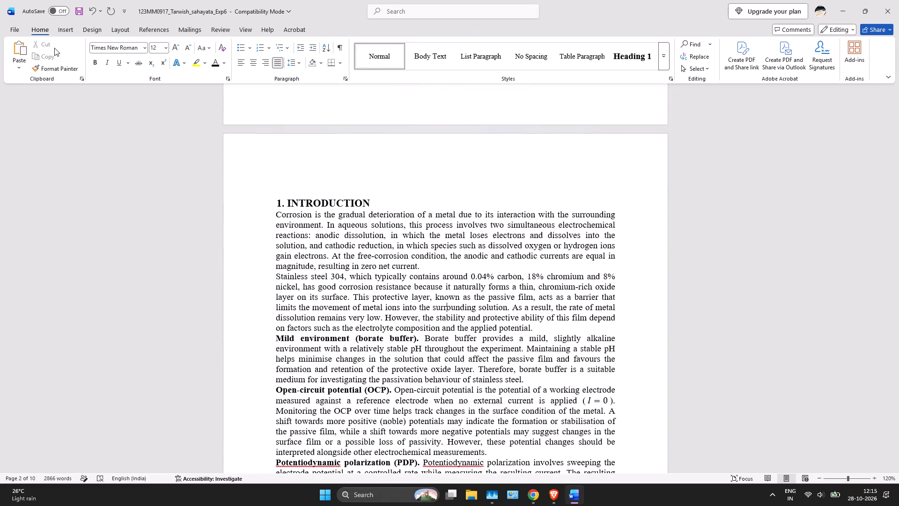
key("ctrl+s")
Print all pages of the report with the Microsoft Print to PDF printer.
left_click(11, 24)
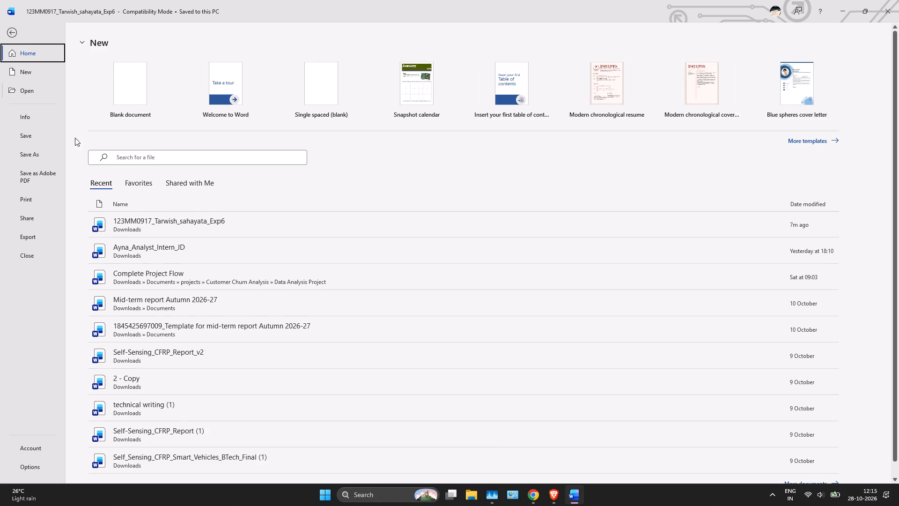
left_click(41, 201)
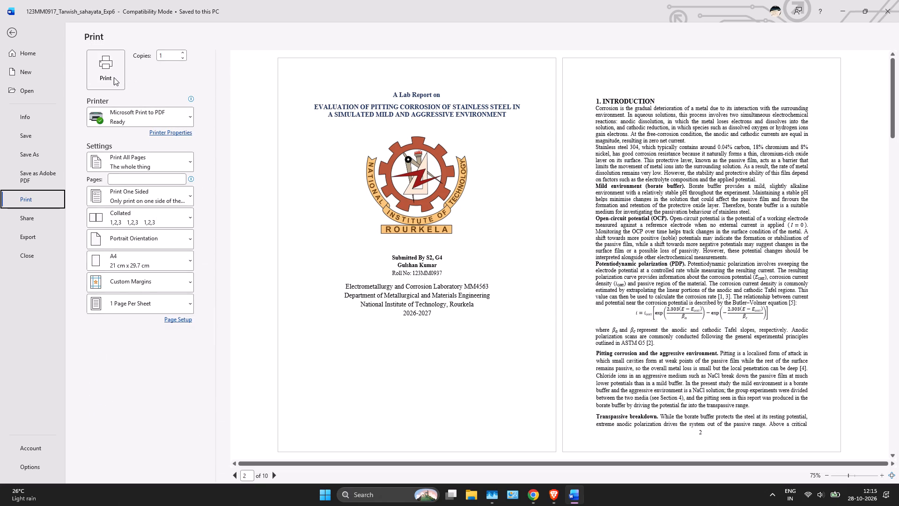
left_click(114, 77)
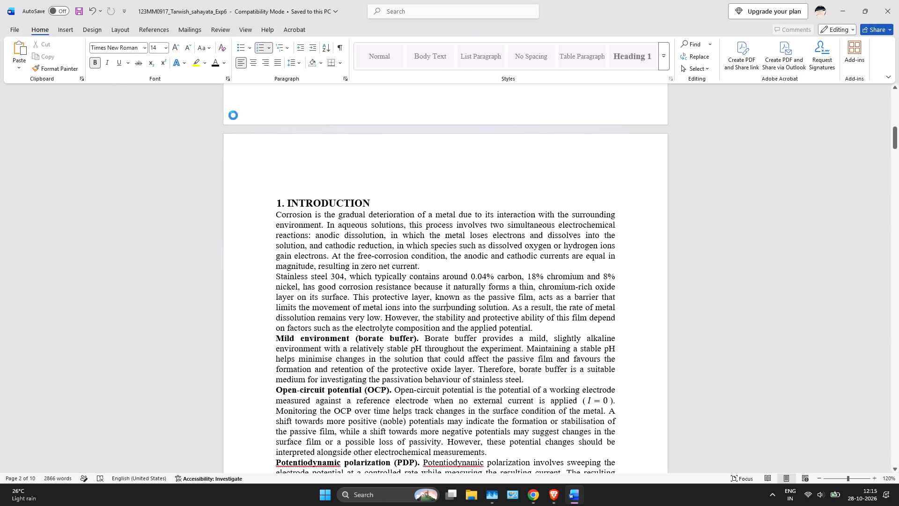
Base the output file name on the existing Exp6 PDF's name, replacing the original author's name with the submitter's name from the cover.
left_click(118, 186)
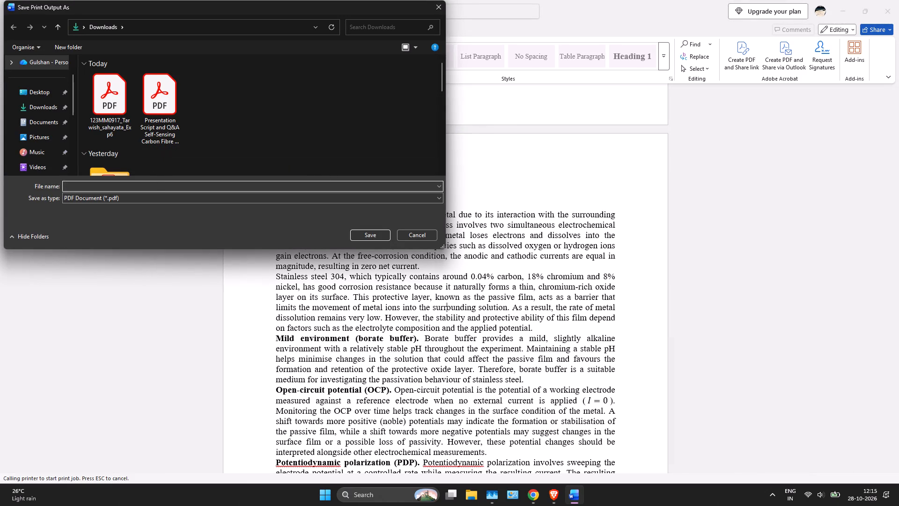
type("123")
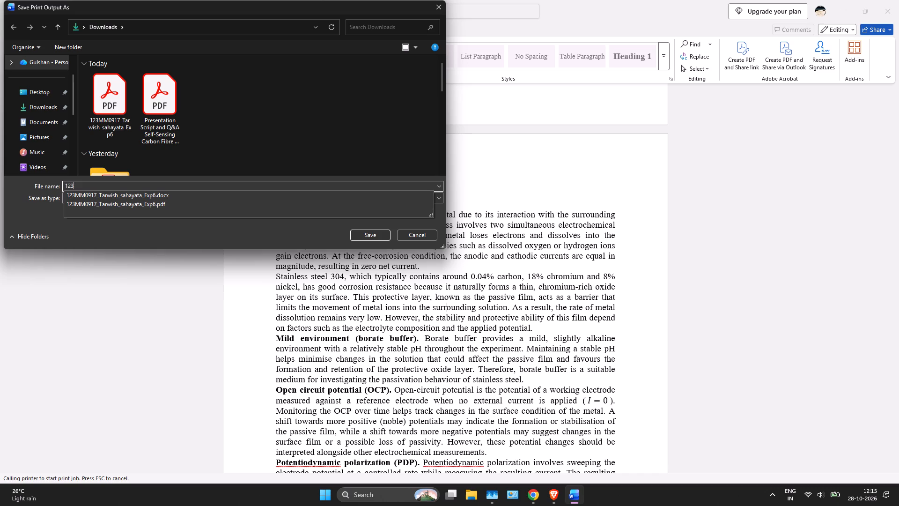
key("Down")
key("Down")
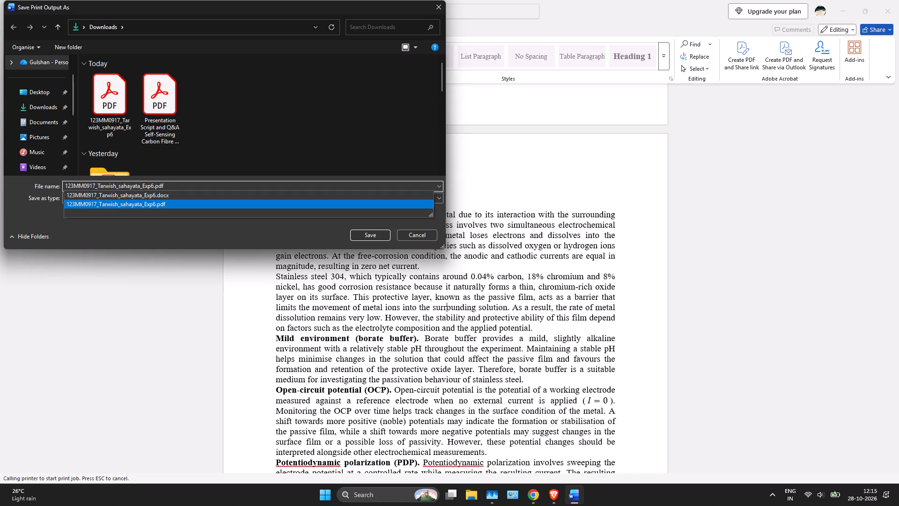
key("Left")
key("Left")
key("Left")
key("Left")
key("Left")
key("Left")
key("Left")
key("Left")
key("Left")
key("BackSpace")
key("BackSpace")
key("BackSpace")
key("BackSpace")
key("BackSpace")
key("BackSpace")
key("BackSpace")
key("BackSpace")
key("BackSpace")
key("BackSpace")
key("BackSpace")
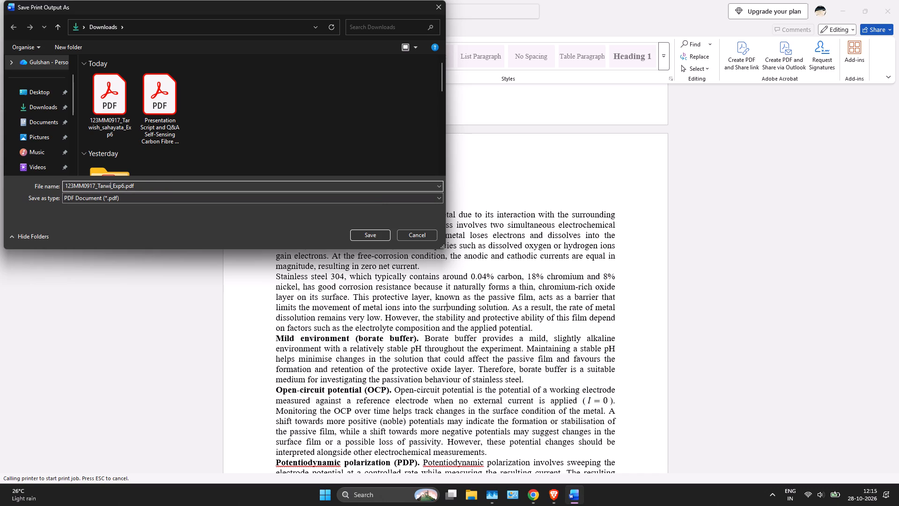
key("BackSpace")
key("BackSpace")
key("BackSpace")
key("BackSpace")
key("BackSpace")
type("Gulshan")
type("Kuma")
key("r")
Correct the roll number in the file name to match the cover page and save the PDF in Downloads.
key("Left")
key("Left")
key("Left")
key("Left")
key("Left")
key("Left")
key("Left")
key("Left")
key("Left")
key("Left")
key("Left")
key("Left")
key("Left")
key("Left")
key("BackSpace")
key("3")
left_click(362, 231)
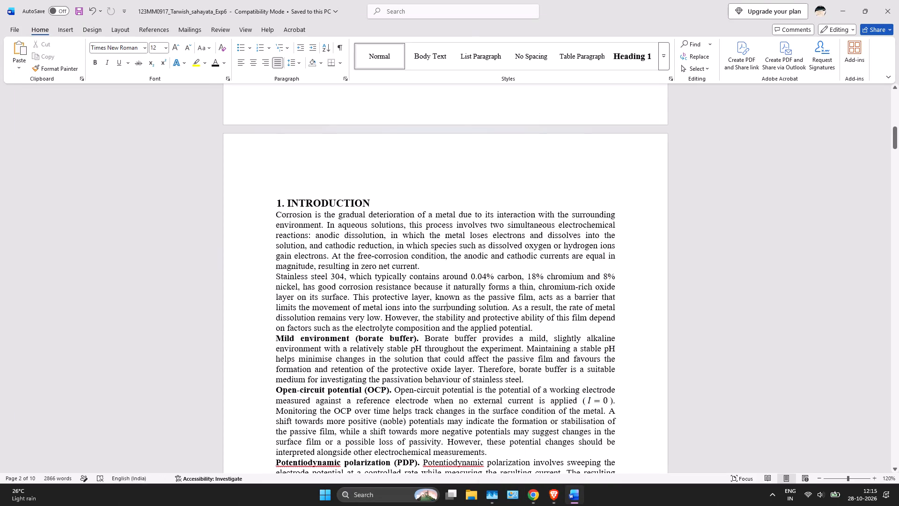
Switch to Chrome, reload the shared EXP 6 folder in Google Drive and open its options for adding new items.
left_click(540, 494)
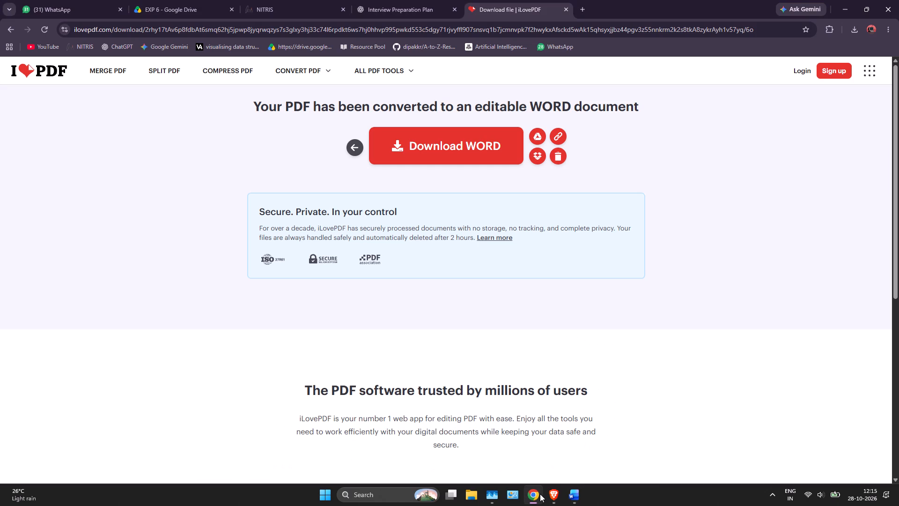
left_click(172, 0)
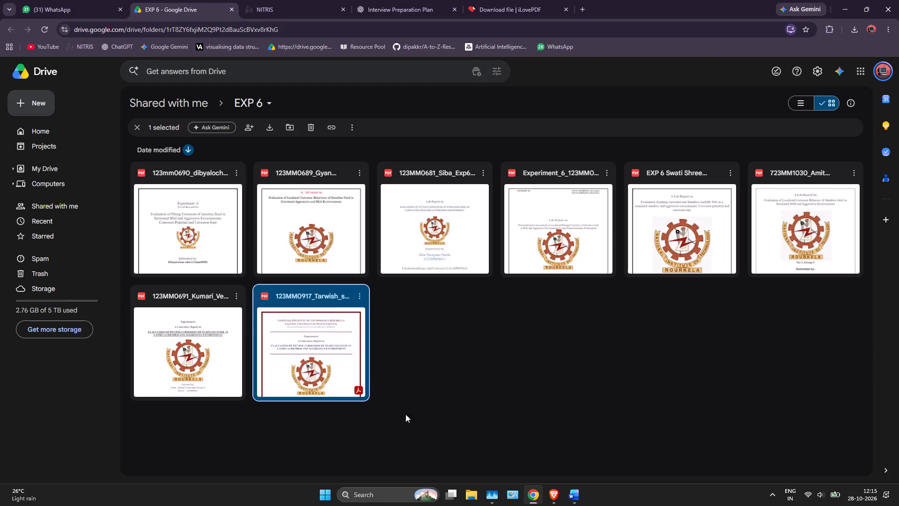
left_click(51, 34)
scroll(685, 368, "down", 2)
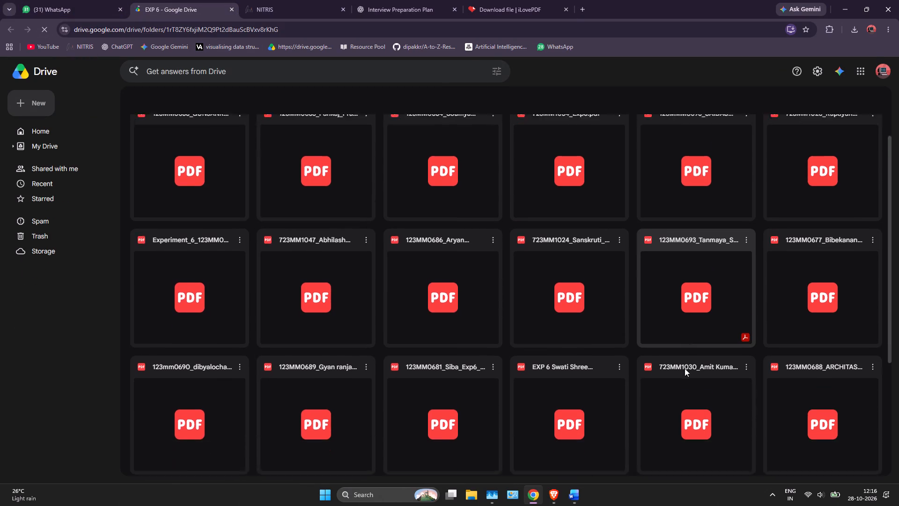
scroll(685, 368, "down", 5)
right_click(492, 346)
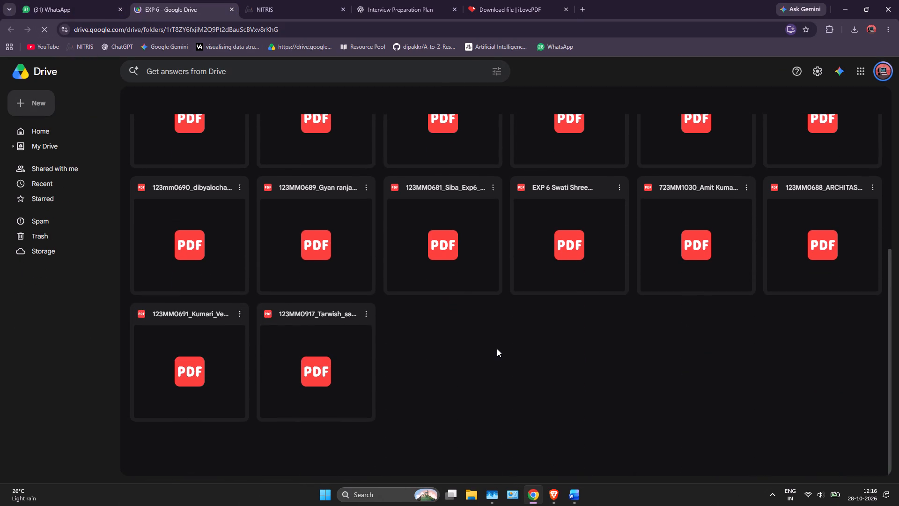
right_click(461, 359)
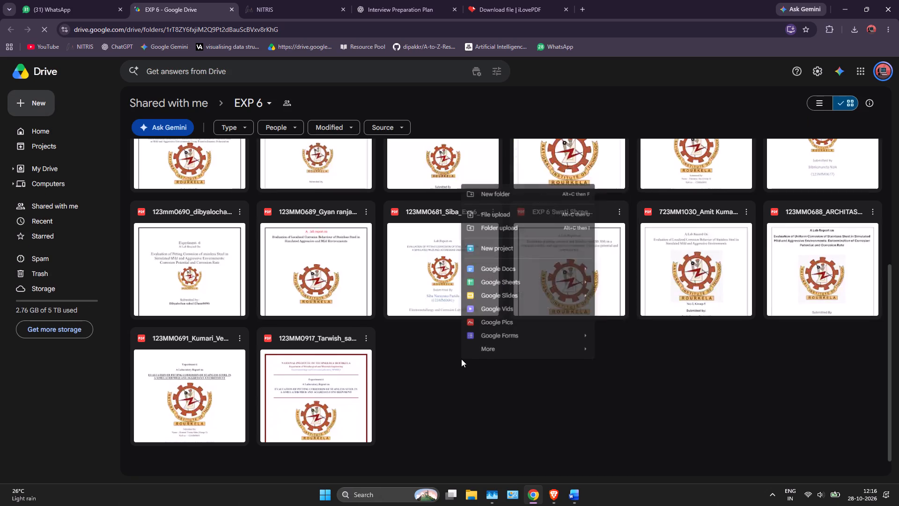
Upload the submitter's newly saved Exp6 PDF from Downloads to the shared EXP 6 folder and check its entry there.
left_click(503, 201)
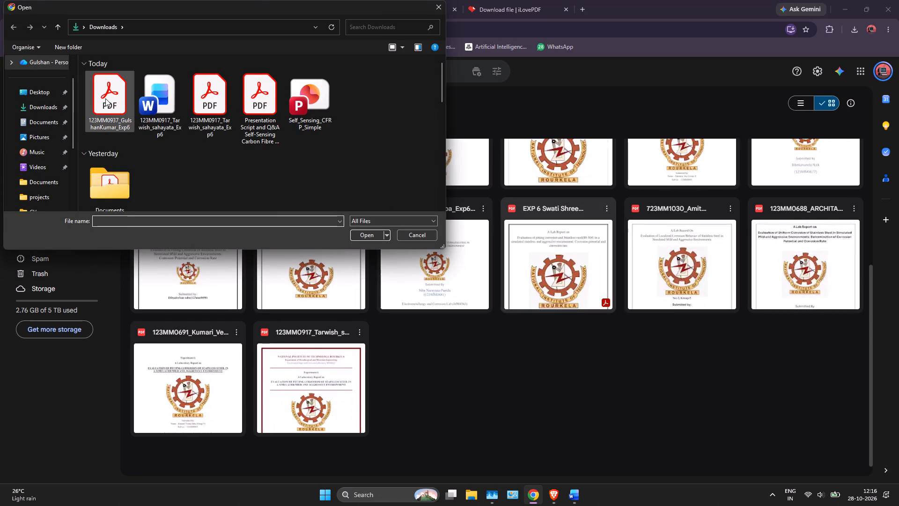
double_click(105, 98)
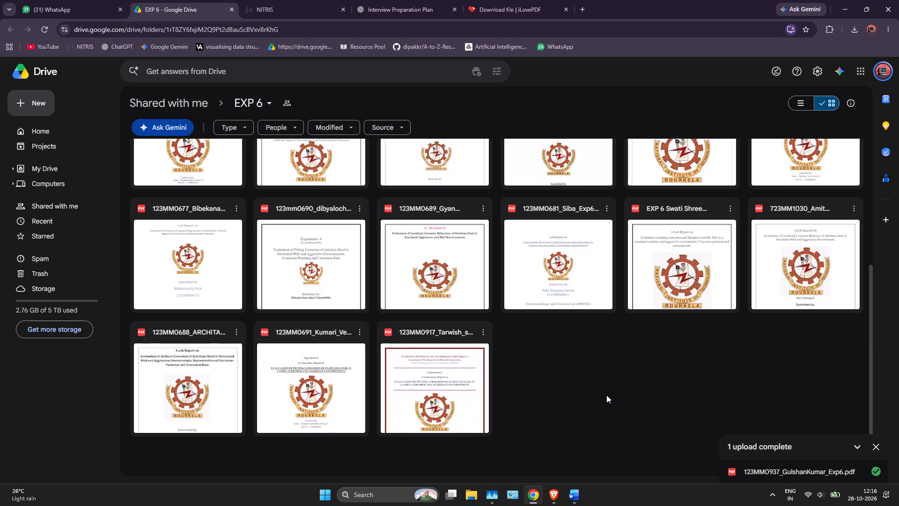
scroll(606, 395, "up", 9)
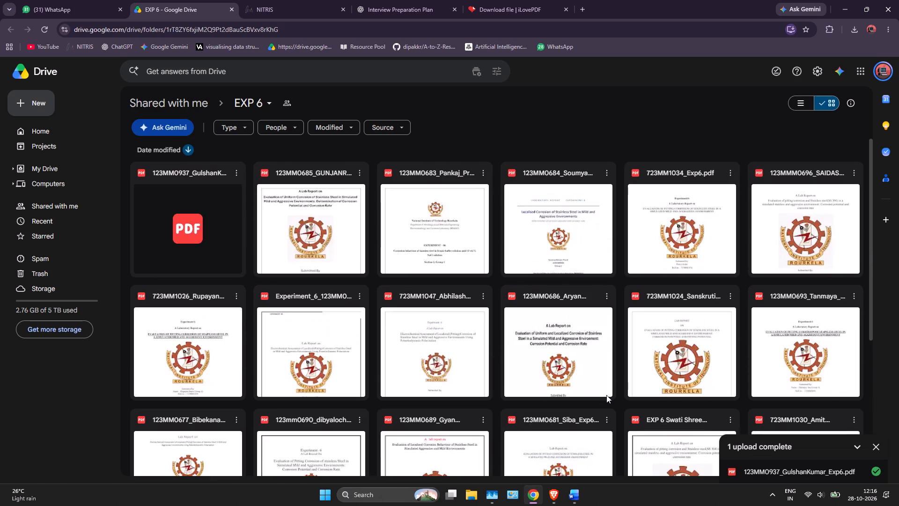
scroll(606, 395, "up", 6)
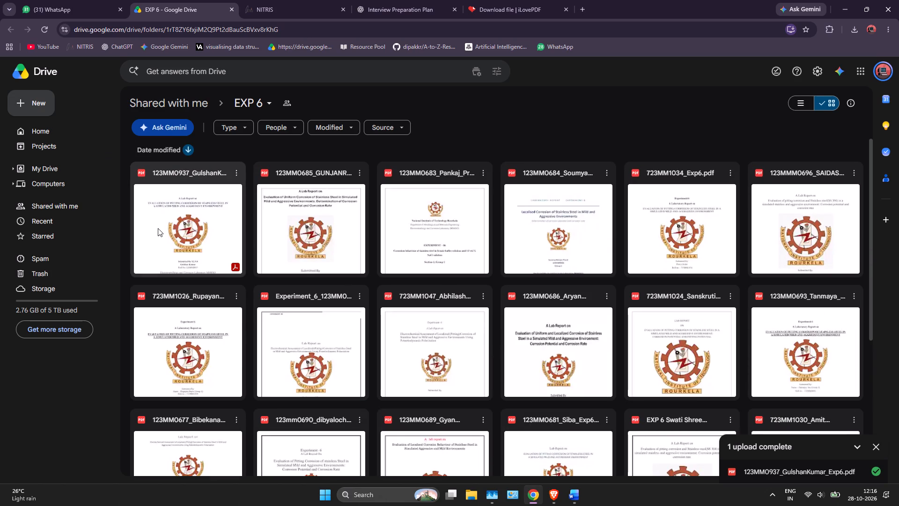
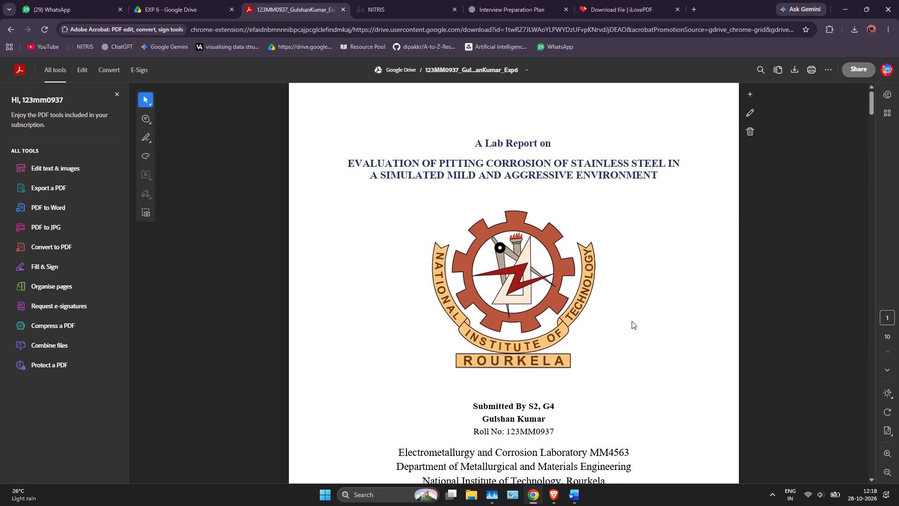
Review the Exp6 report PDF opened from Google Drive, from the cover page through to the Introduction section.
scroll(632, 321, "down", 4)
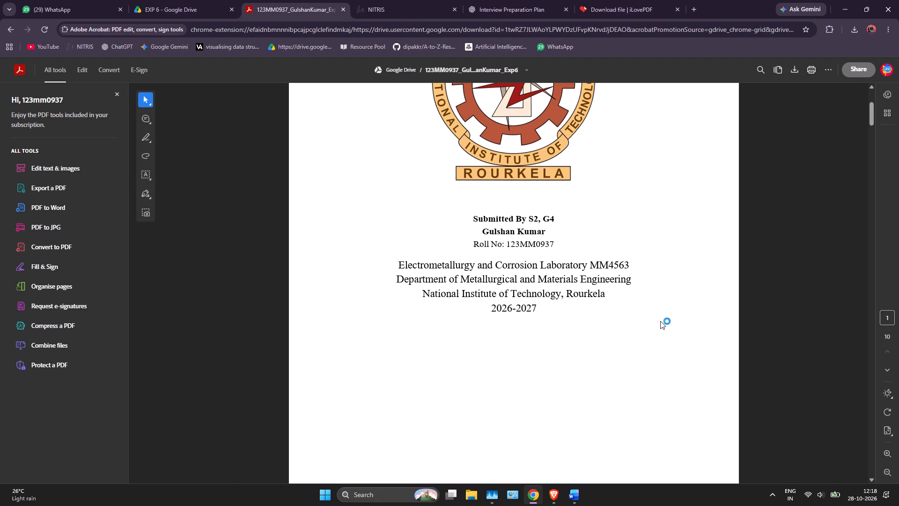
scroll(660, 321, "down", 11)
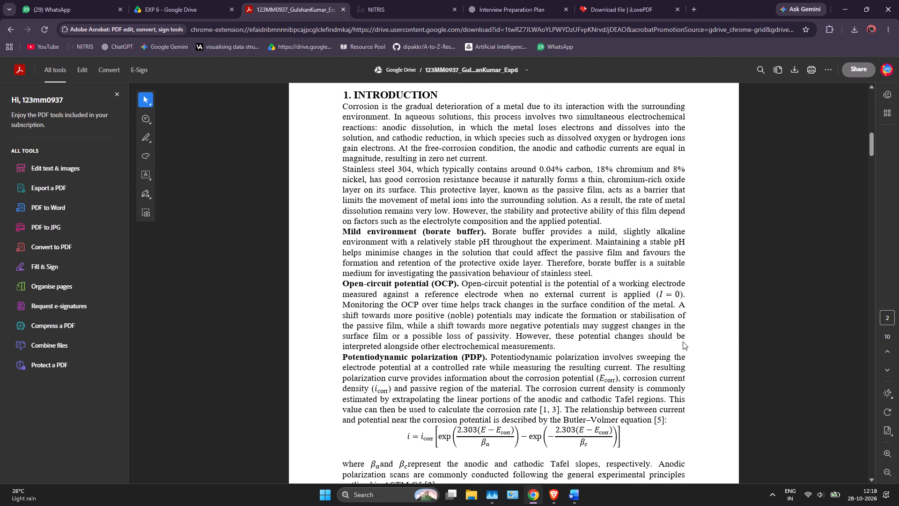
Review the open Exp6 report PDF from the introduction through the references and back to the cover page, and close it.
scroll(683, 342, "down", 14)
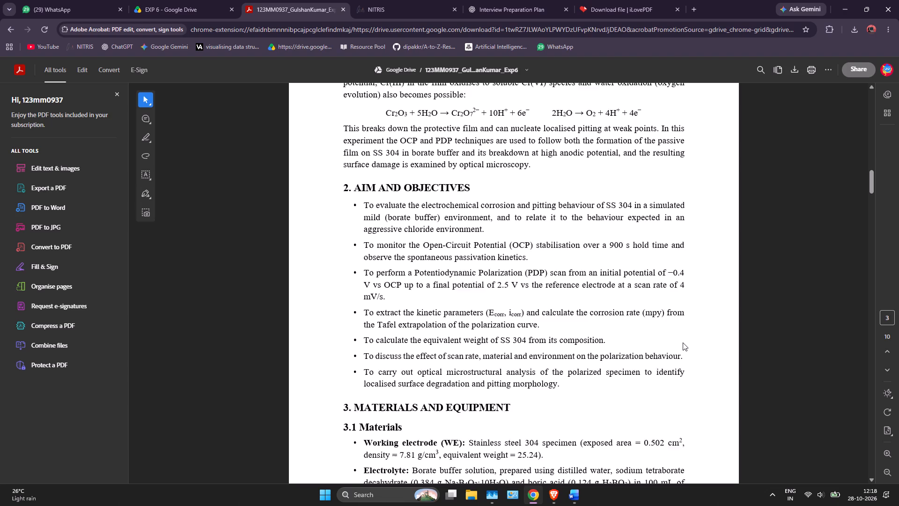
scroll(682, 343, "down", 17)
scroll(682, 343, "down", 7)
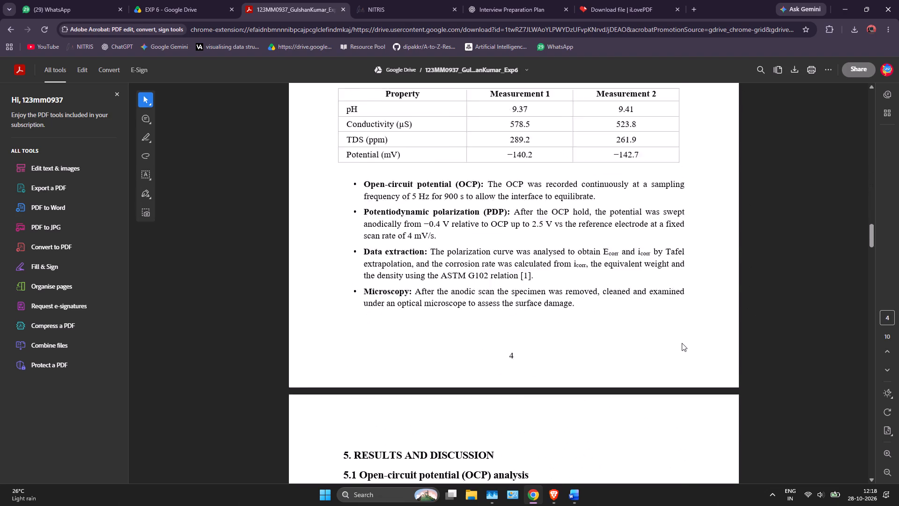
scroll(682, 343, "down", 20)
scroll(682, 343, "up", 6)
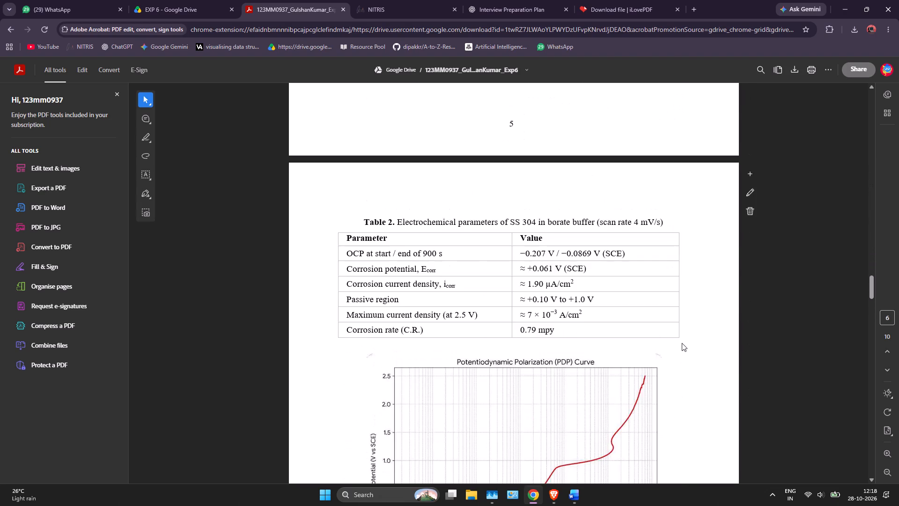
scroll(682, 343, "down", 20)
scroll(682, 343, "down", 2)
scroll(682, 343, "up", 1)
scroll(682, 343, "down", 15)
scroll(682, 343, "up", 7)
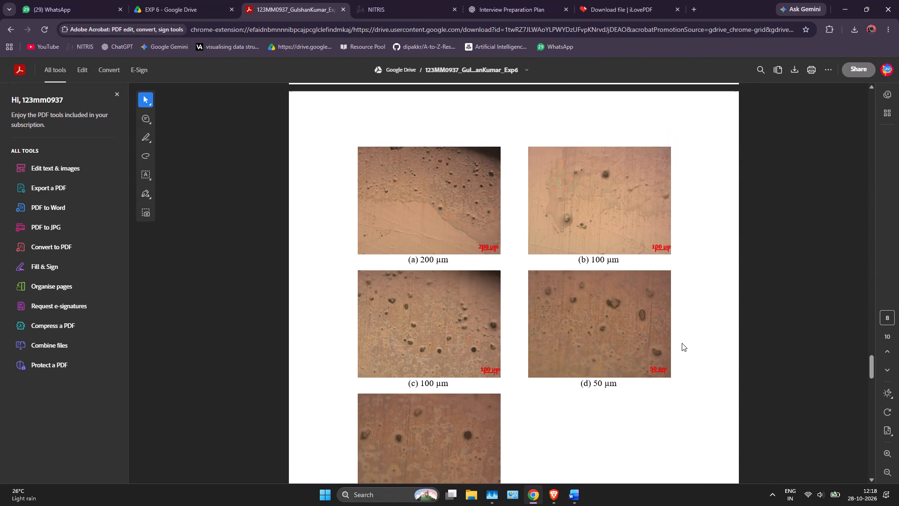
scroll(682, 343, "down", 17)
scroll(682, 343, "down", 9)
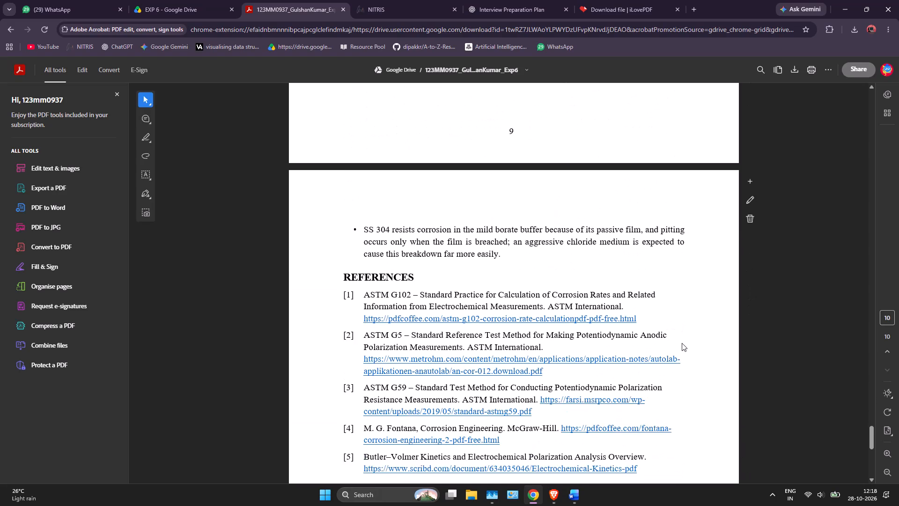
scroll(682, 343, "down", 11)
scroll(682, 343, "up", 16)
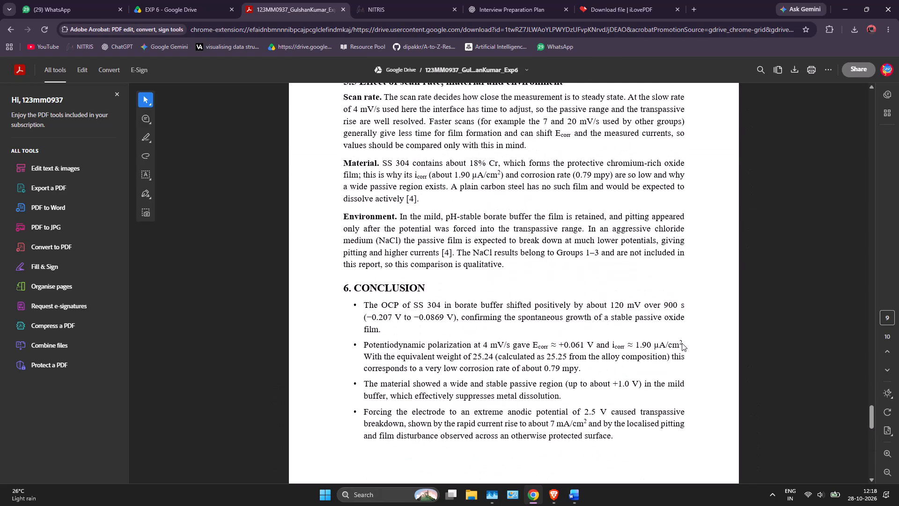
scroll(682, 343, "up", 15)
scroll(682, 343, "up", 20)
scroll(682, 343, "up", 7)
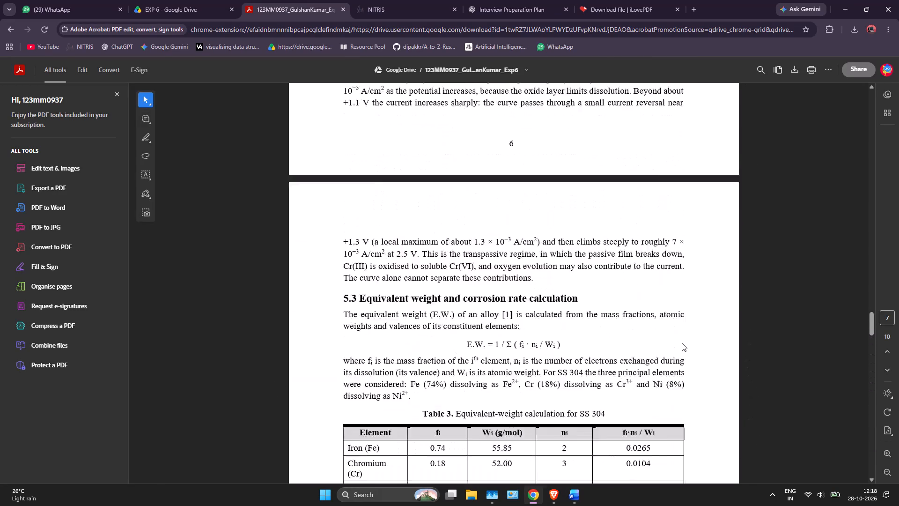
scroll(682, 343, "up", 20)
scroll(682, 343, "up", 20)
scroll(682, 343, "up", 9)
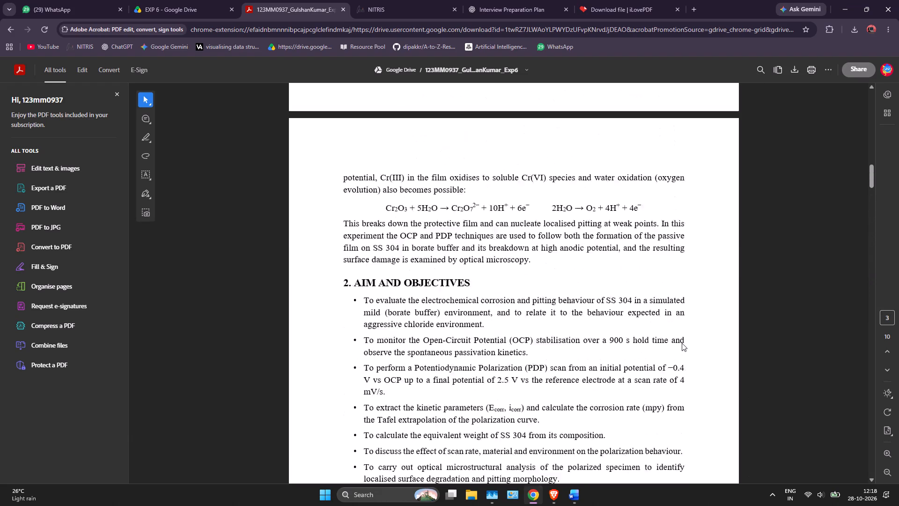
scroll(682, 343, "up", 16)
scroll(682, 343, "down", 8)
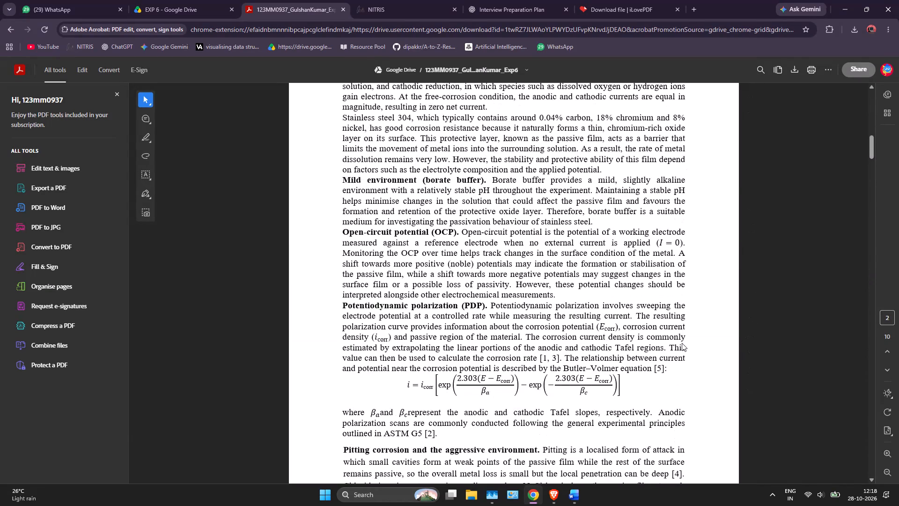
scroll(682, 343, "up", 2)
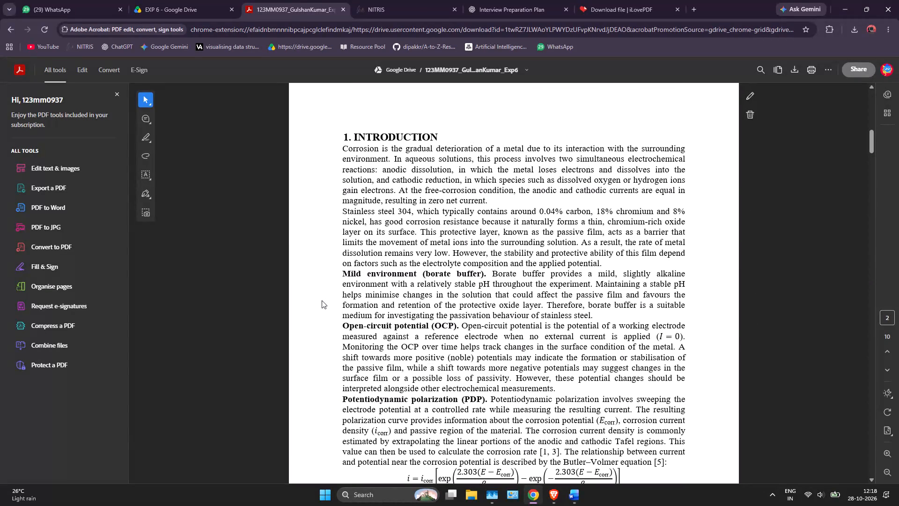
scroll(322, 300, "down", 6)
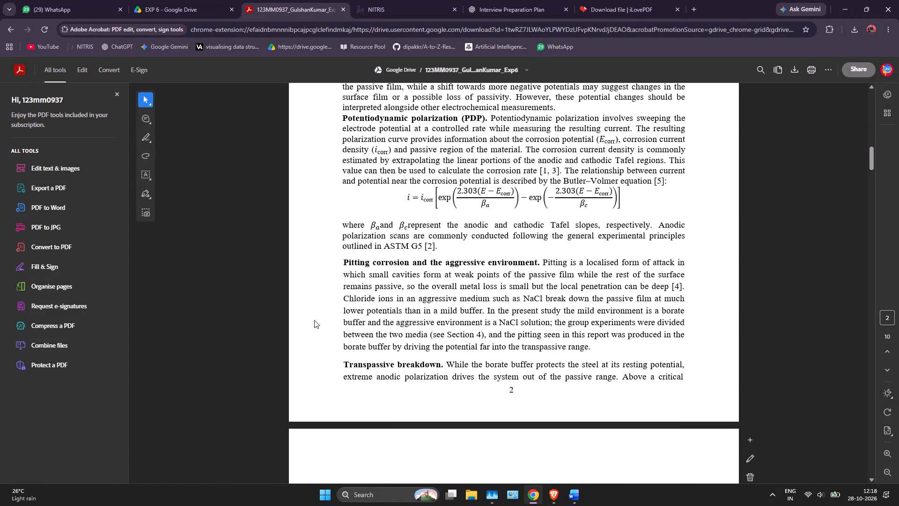
scroll(314, 320, "up", 19)
scroll(314, 320, "up", 9)
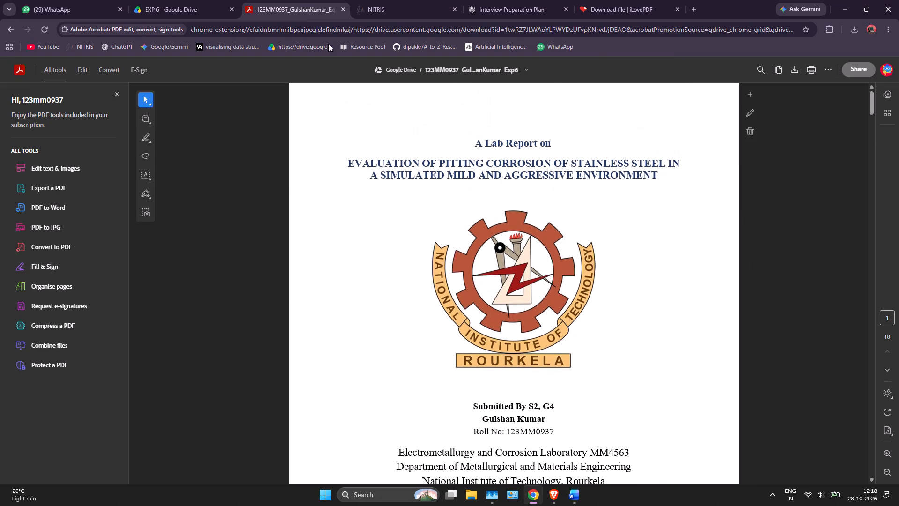
left_click(342, 8)
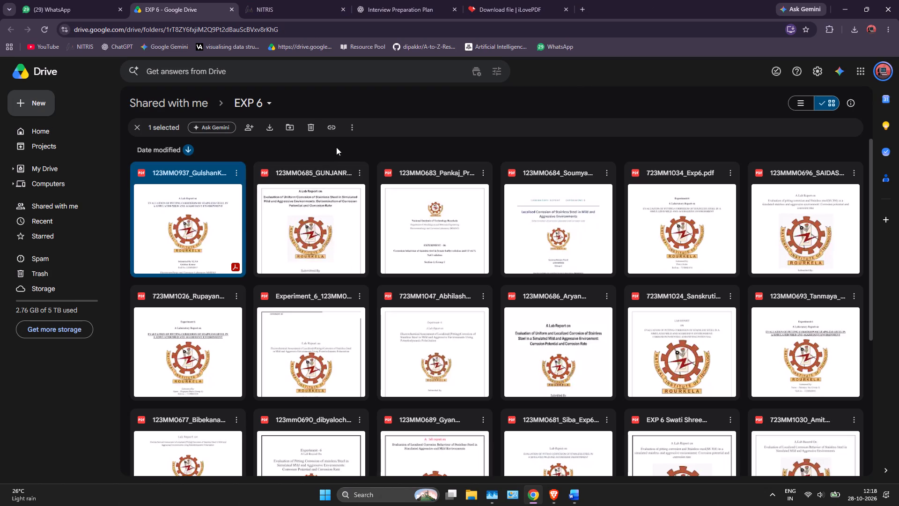
Deselect the report in the shared EXP 6 Drive folder, look through the folder's files to the end and reload it.
left_click(336, 147)
scroll(355, 312, "down", 8)
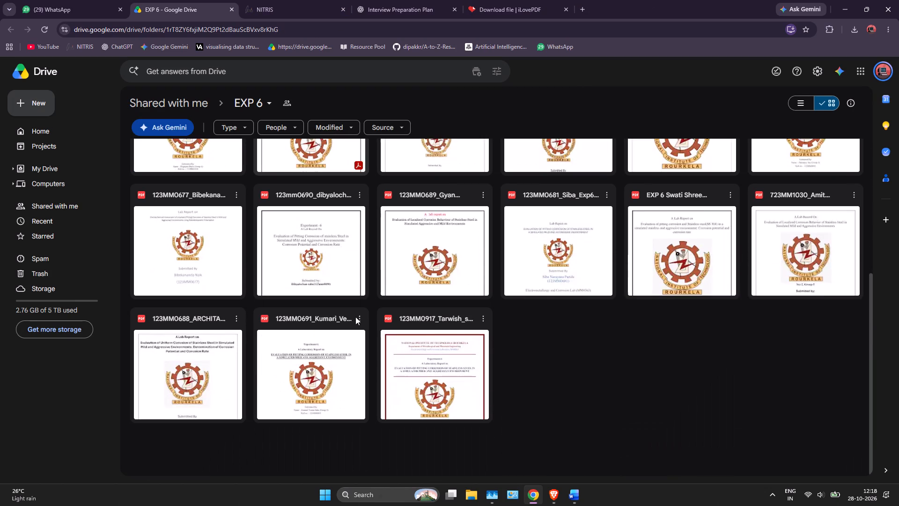
scroll(355, 317, "down", 7)
left_click(40, 35)
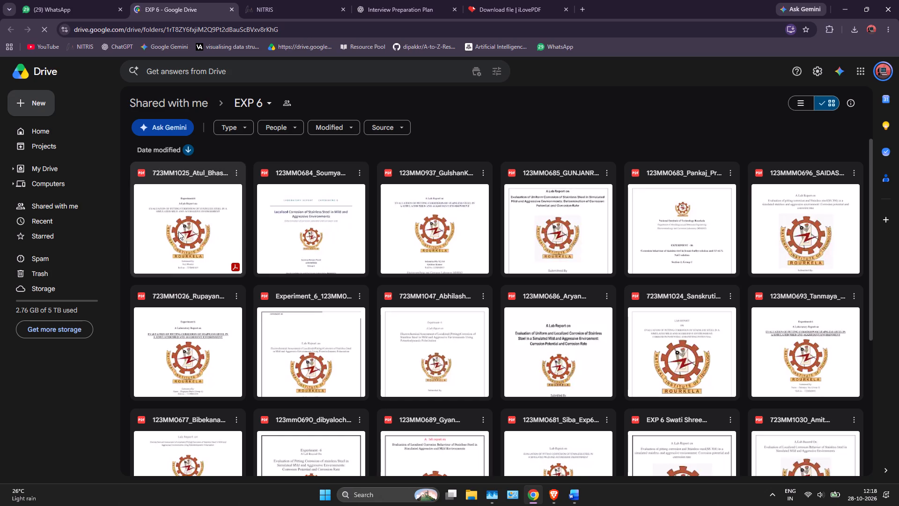
double_click(178, 231)
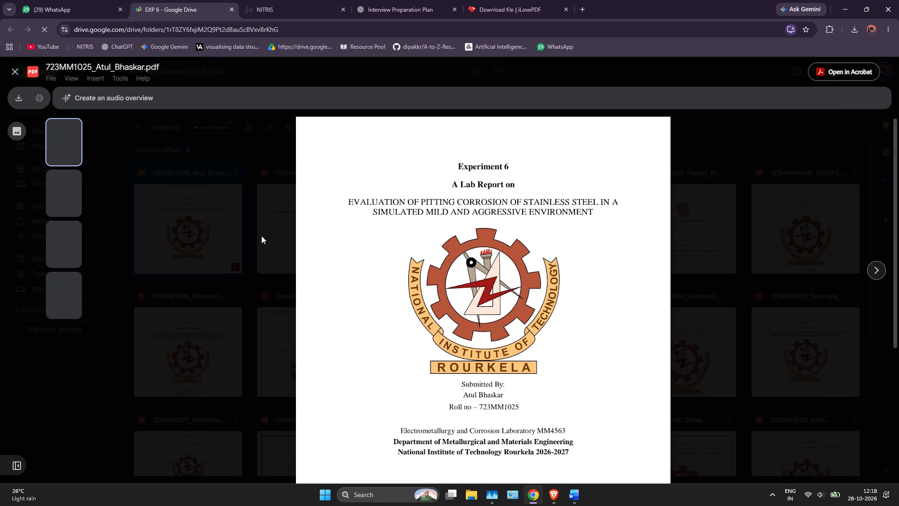
scroll(482, 371, "down", 6)
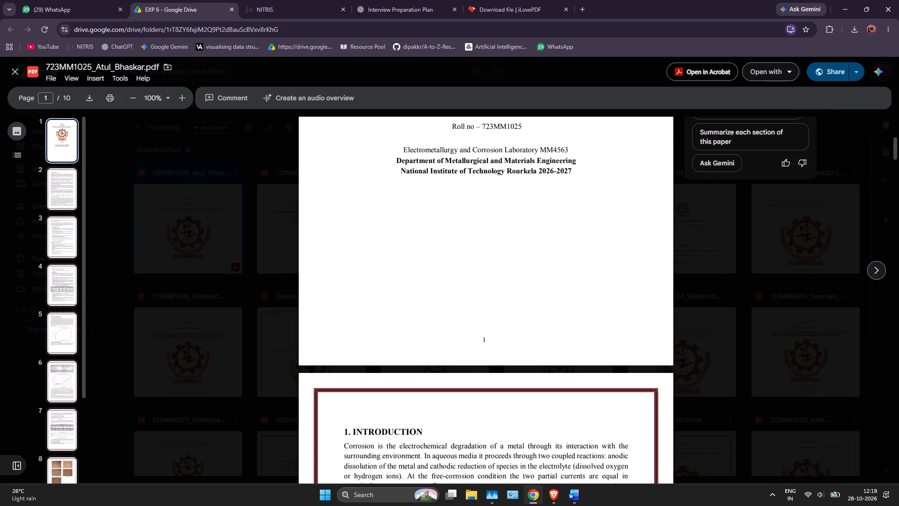
scroll(558, 380, "down", 6)
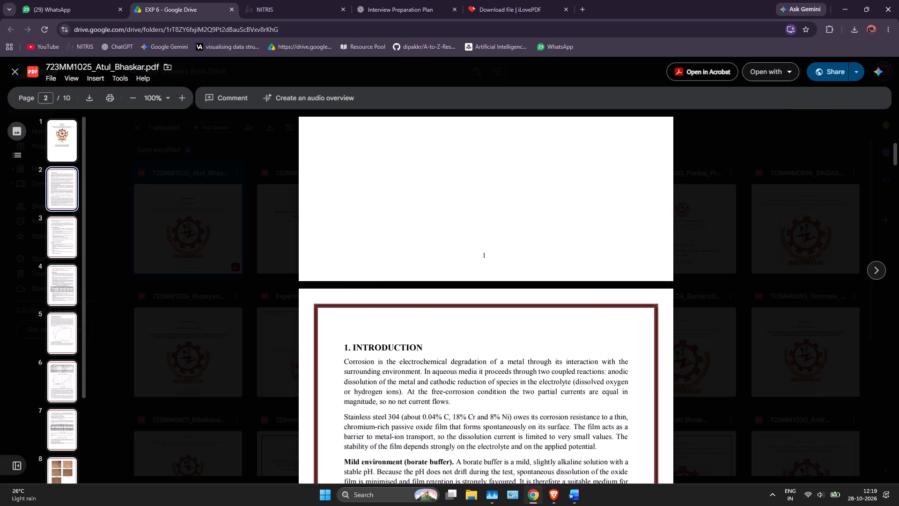
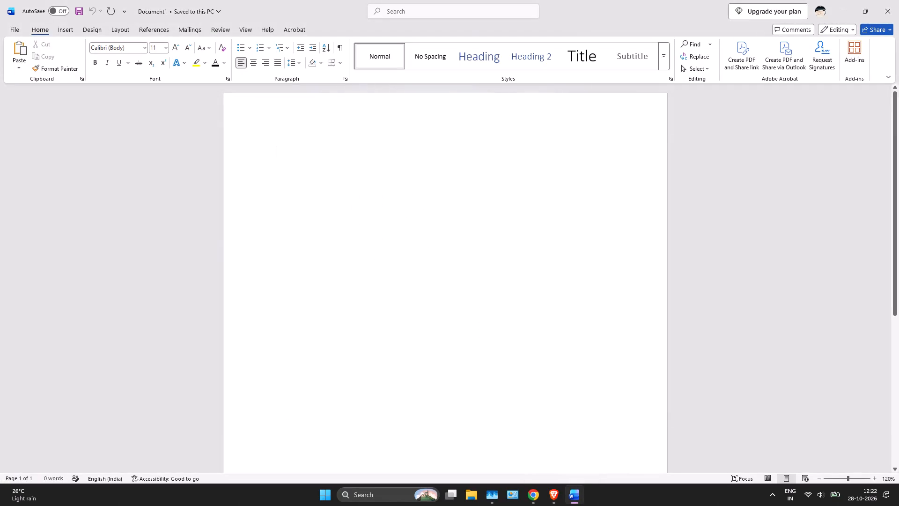
Insert the cover-page picture "WhatsApp Image 2026-10-28 at 12.16.29" from Downloads into the blank document.
left_click(21, 24)
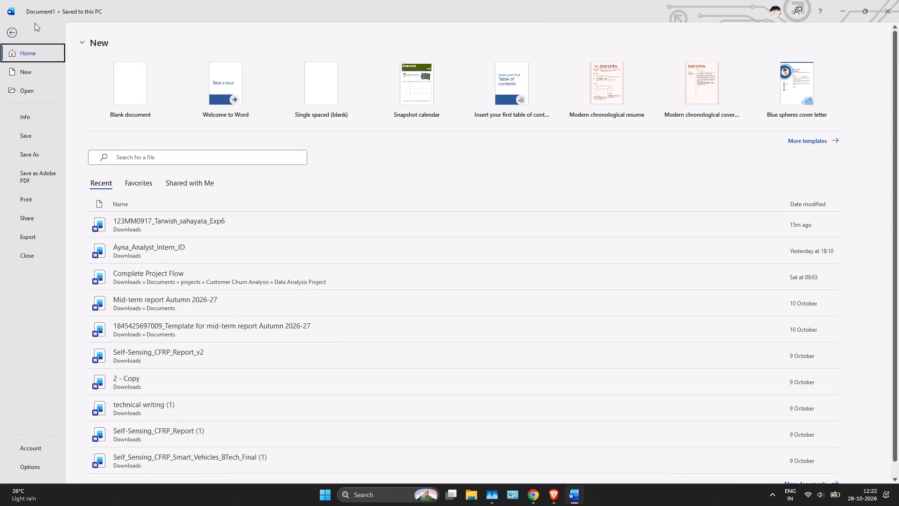
left_click(10, 35)
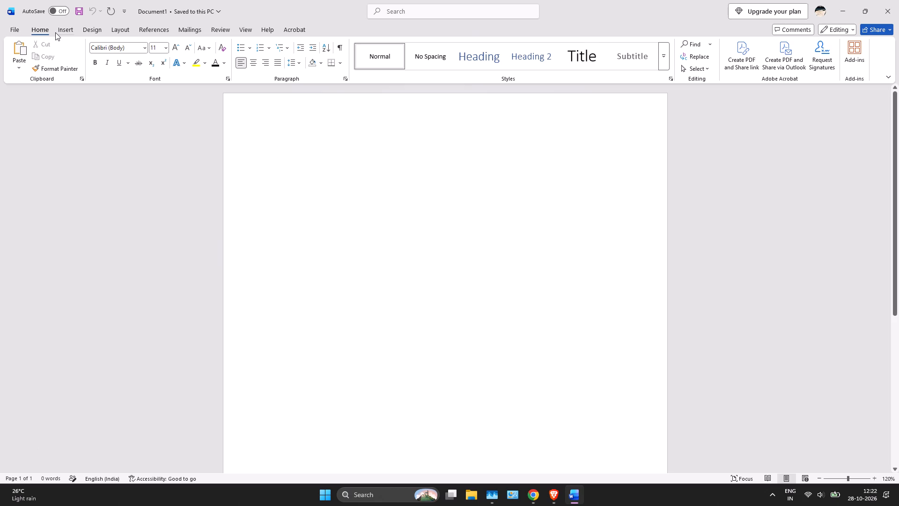
left_click(55, 32)
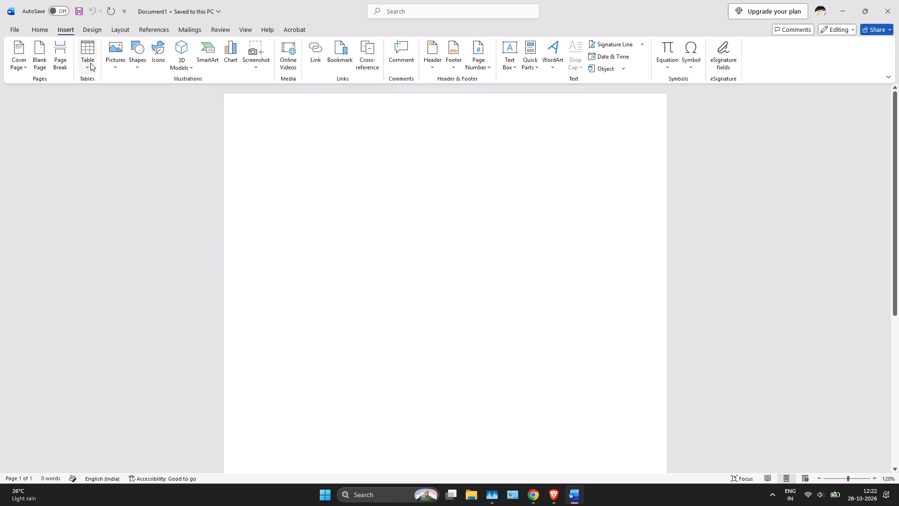
left_click(119, 66)
left_click(132, 90)
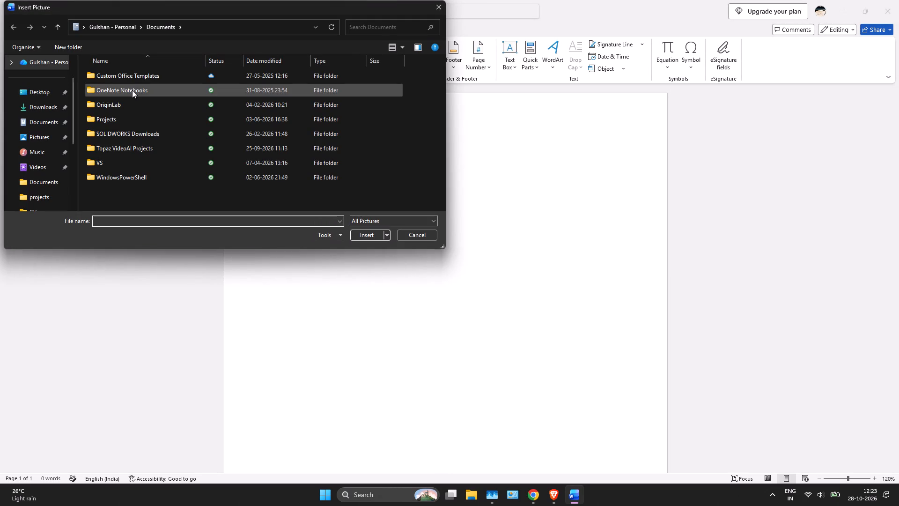
left_click(33, 99)
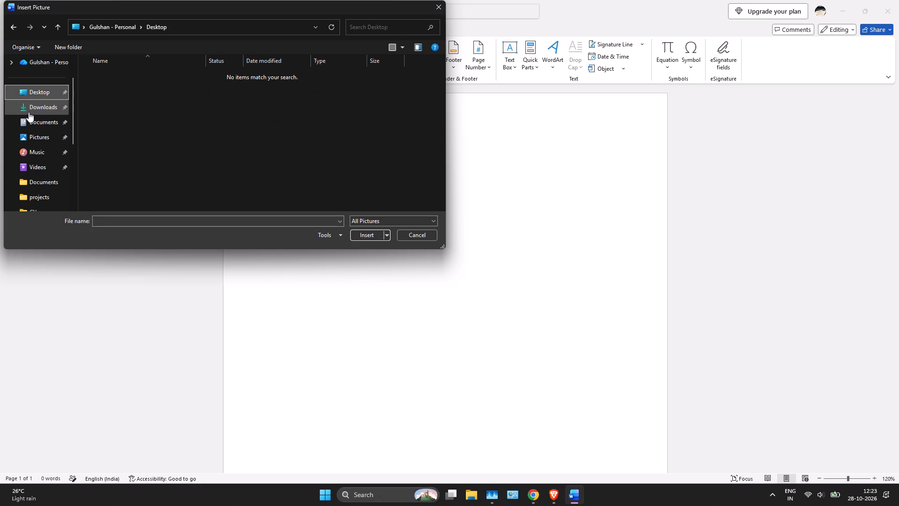
left_click(29, 112)
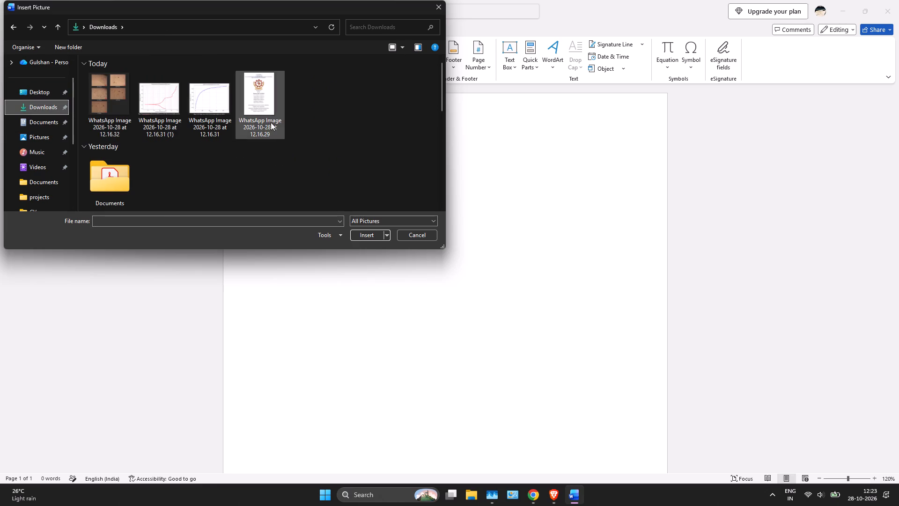
double_click(271, 122)
scroll(413, 232, "down", 9)
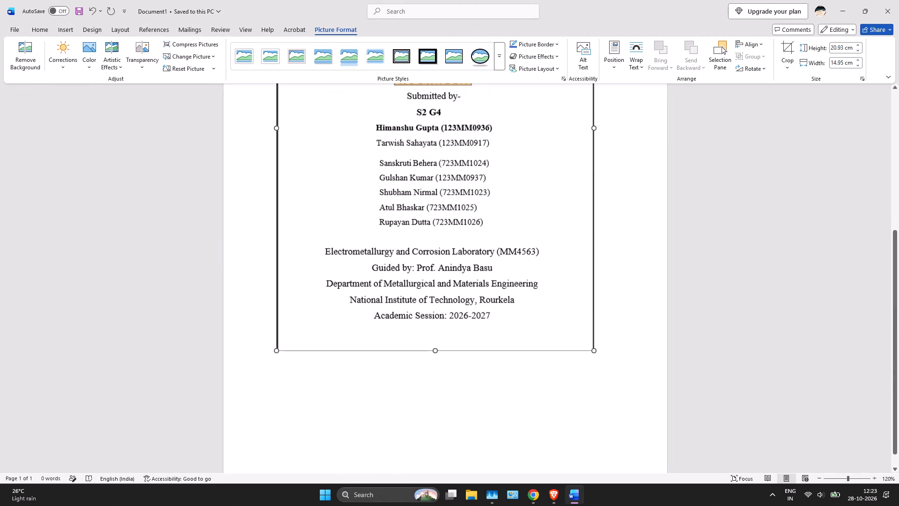
Enlarge the inserted report cover picture proportionally by its lower corners so that it fills more of the page.
left_click_drag(594, 352, 631, 432)
scroll(405, 338, "down", 3)
scroll(405, 338, "up", 2)
scroll(315, 371, "down", 4)
left_click_drag(277, 411, 250, 439)
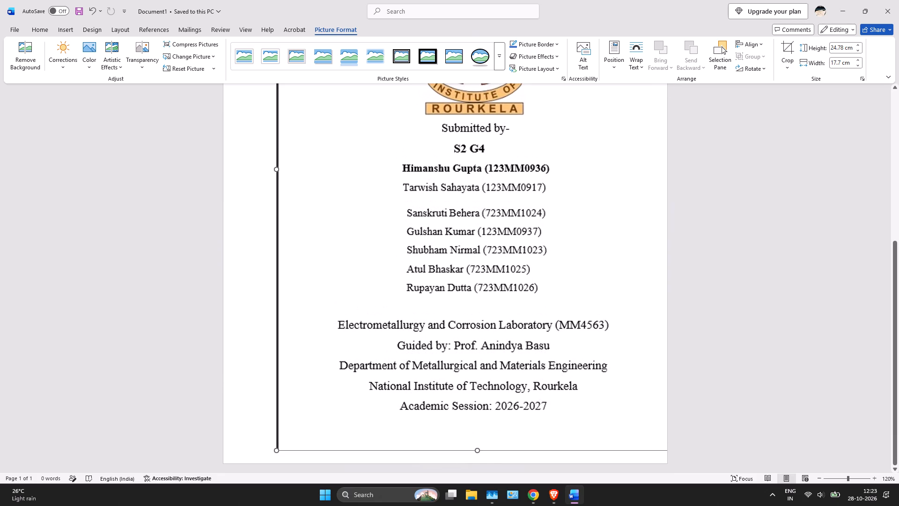
left_click_drag(250, 439, 292, 330)
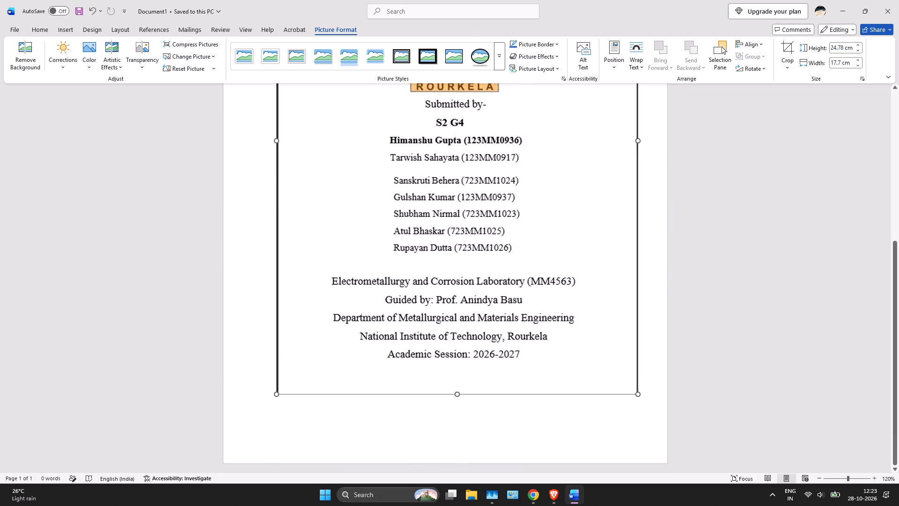
Scale the report cover picture down proportionally to about 22.89 cm high by 16.35 cm wide and deselect it.
left_click_drag(292, 330, 305, 301)
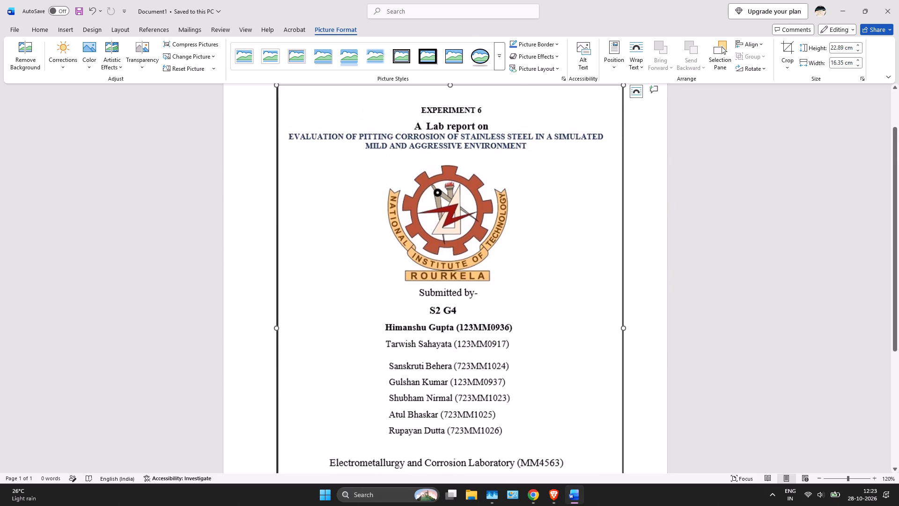
scroll(564, 327, "up", 5)
scroll(564, 327, "down", 10)
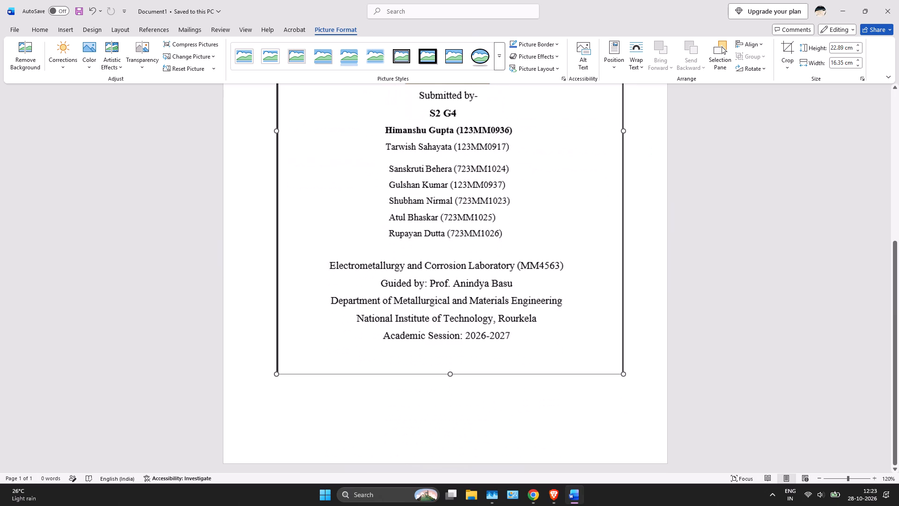
scroll(561, 327, "down", 7)
left_click(297, 404)
scroll(290, 381, "down", 16)
left_click(332, 429)
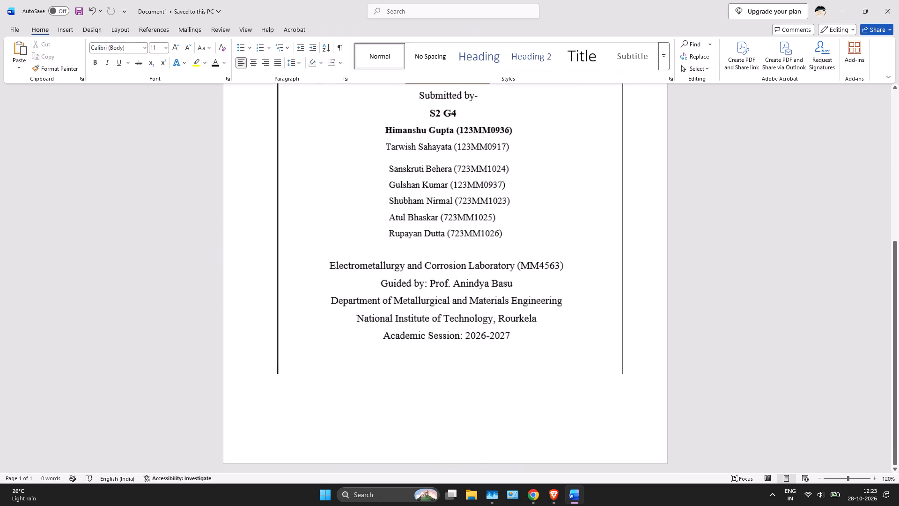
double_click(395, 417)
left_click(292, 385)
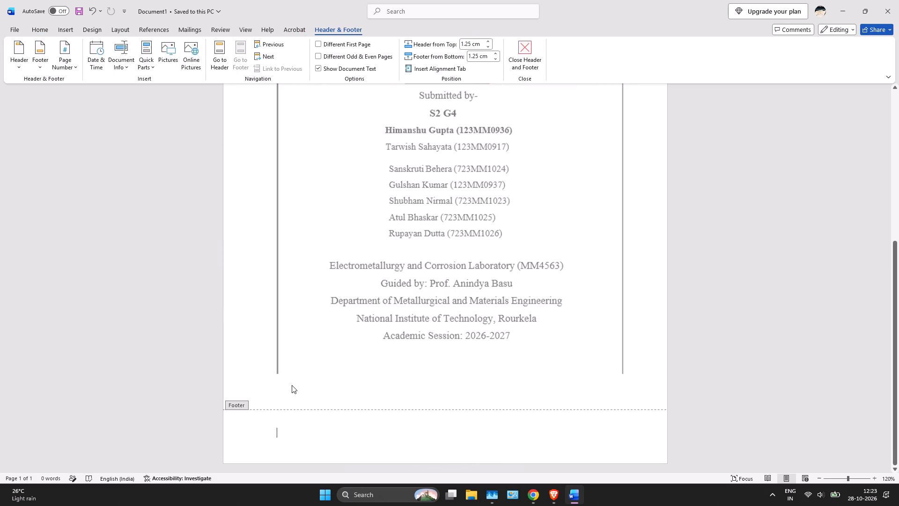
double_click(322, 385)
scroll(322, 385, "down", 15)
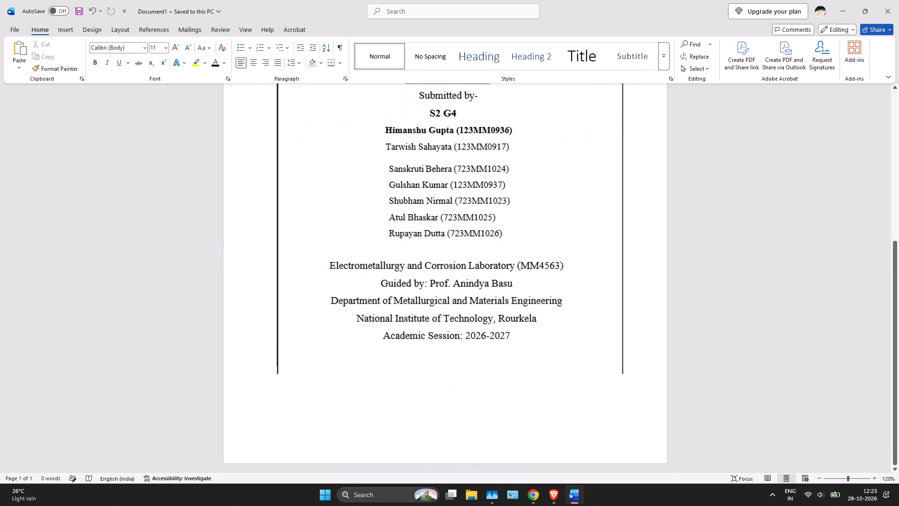
Insert the micrograph collage picture WhatsApp Image 2026-10-28 at 12.16.32 from the Downloads folder, ahead of the cover picture.
left_click(319, 394)
left_click(66, 31)
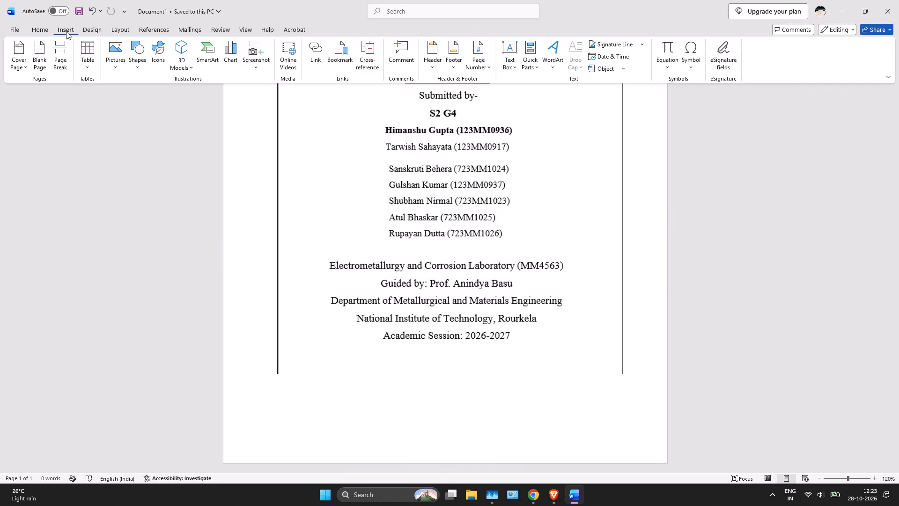
left_click(117, 69)
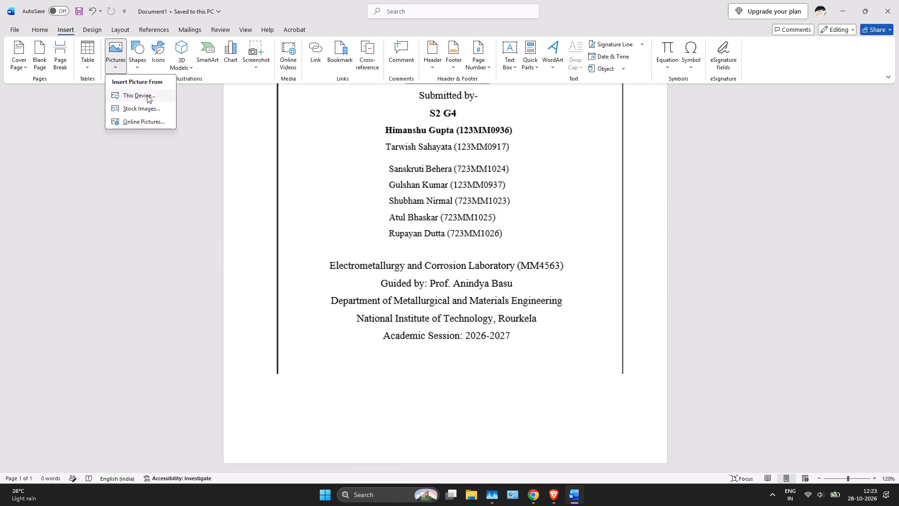
left_click(148, 100)
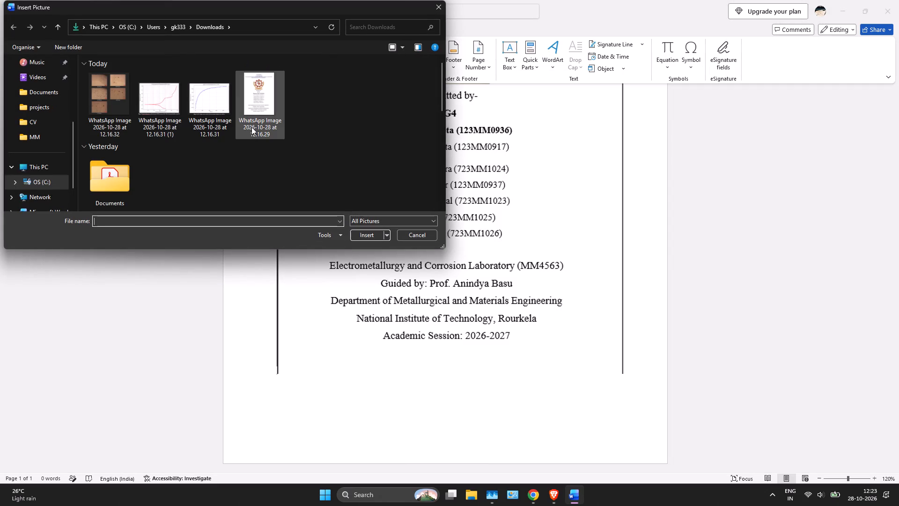
double_click(116, 106)
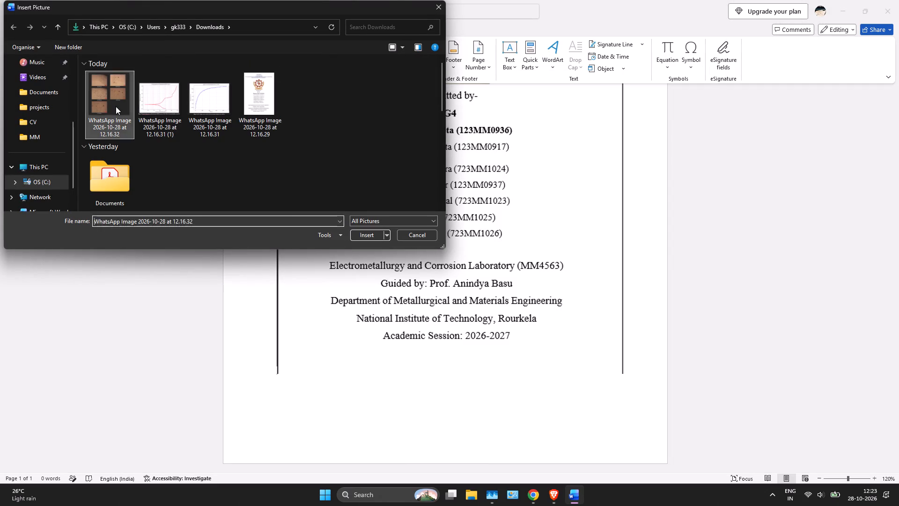
Enlarge the inserted micrograph picture proportionally to about 18.22 cm high by 17.64 cm wide, and check it against the cover page.
scroll(377, 191, "up", 17)
scroll(377, 191, "down", 3)
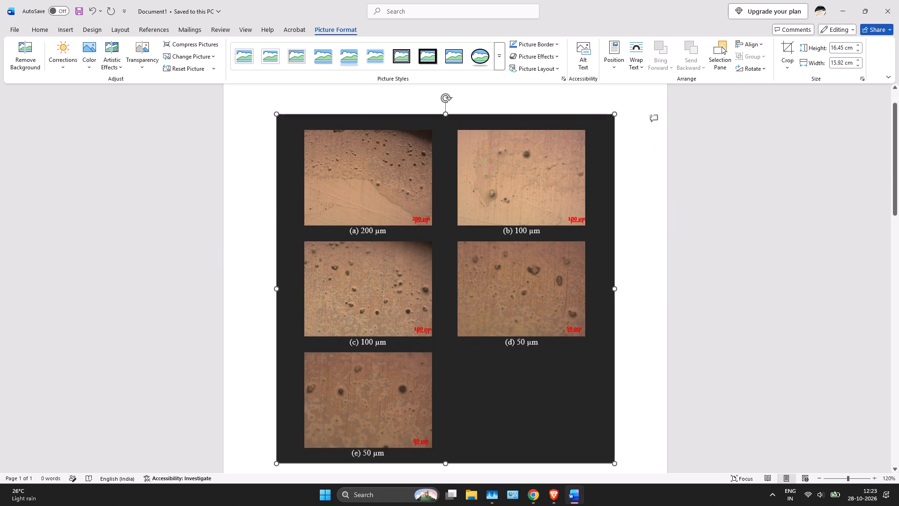
scroll(377, 191, "down", 20)
scroll(377, 191, "down", 2)
scroll(377, 191, "up", 17)
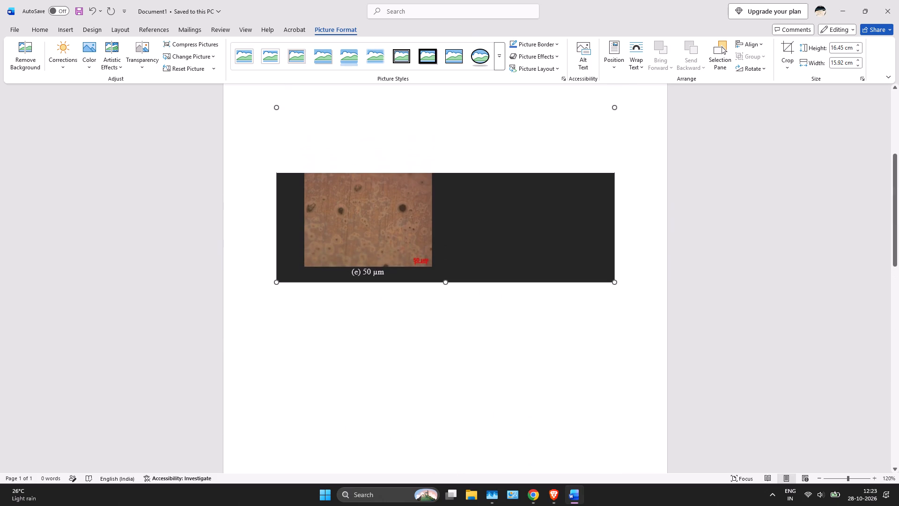
left_click(418, 216)
left_click_drag(614, 280, 623, 327)
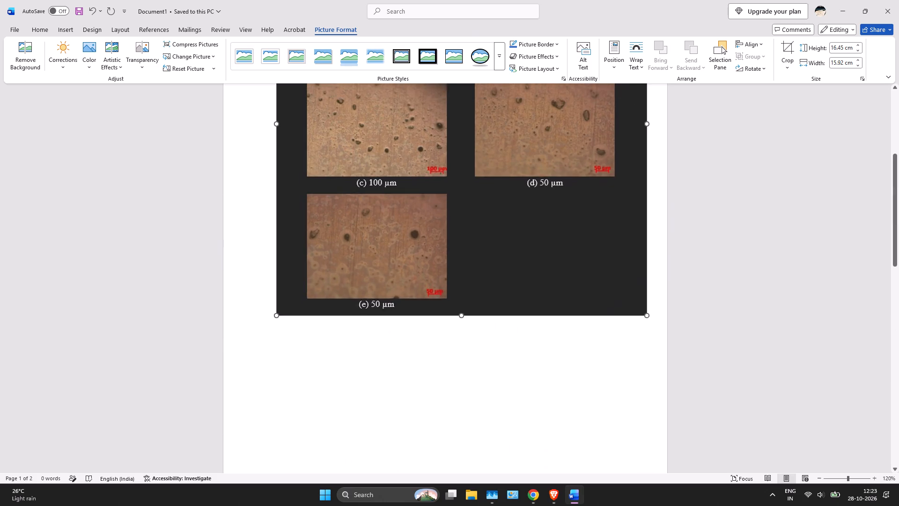
left_click_drag(623, 327, 529, 304)
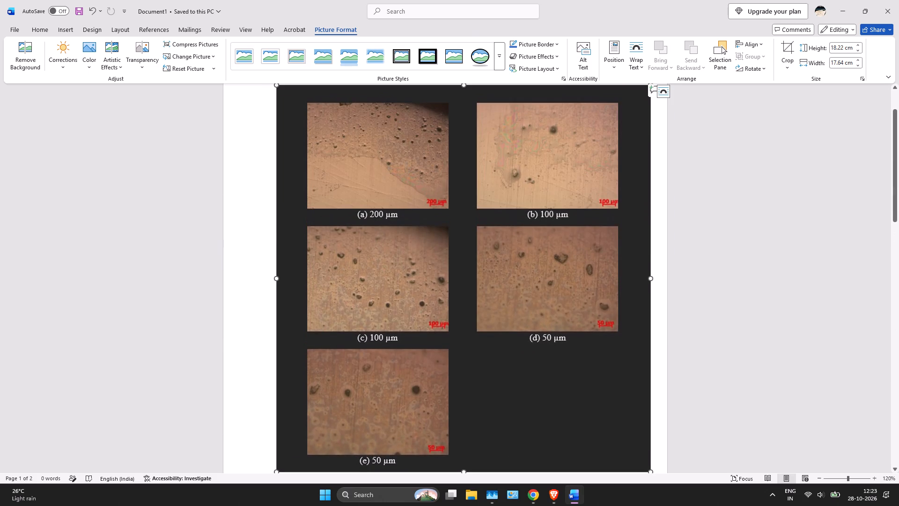
scroll(500, 325, "up", 9)
scroll(500, 325, "down", 17)
scroll(500, 325, "down", 9)
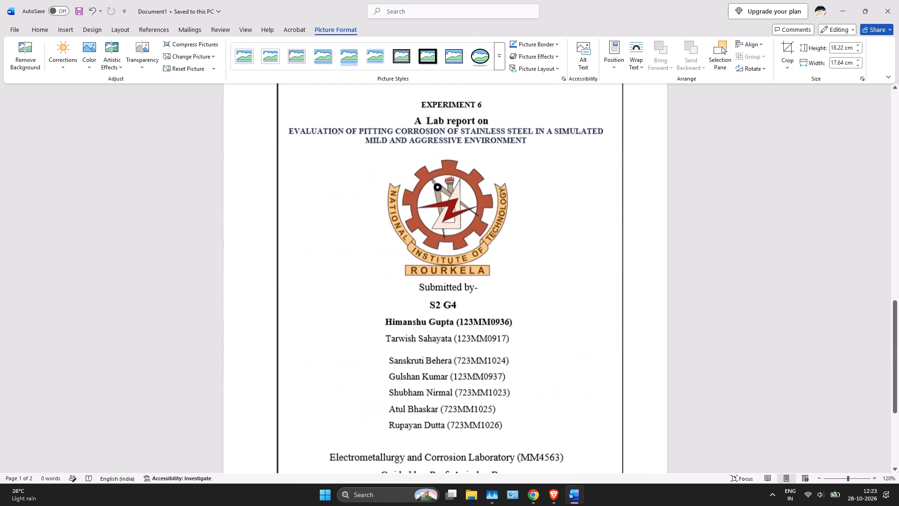
scroll(500, 325, "down", 20)
scroll(500, 325, "down", 10)
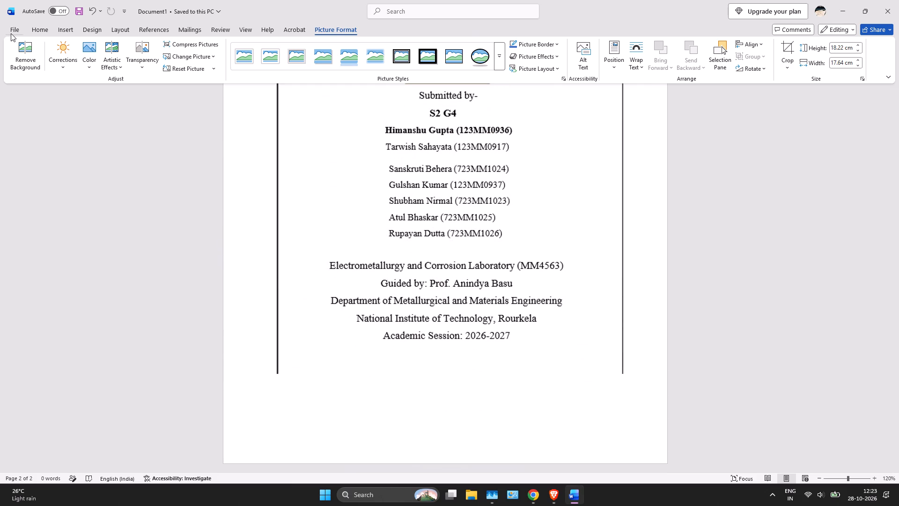
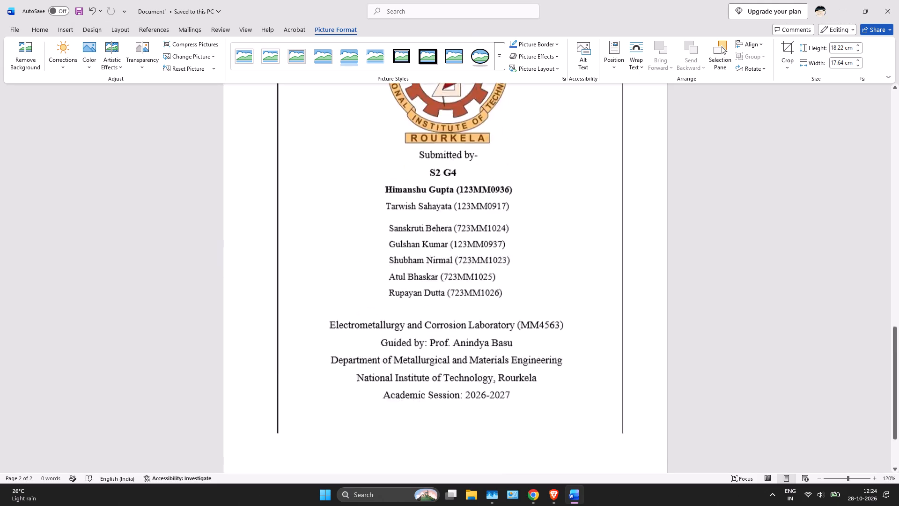
Insert the potentiodynamic polarization curve image, WhatsApp Image 2026-10-28 at 12.16.31 (1), in place of the selected micrograph picture.
scroll(469, 326, "up", 13)
scroll(469, 326, "down", 1)
scroll(469, 326, "up", 3)
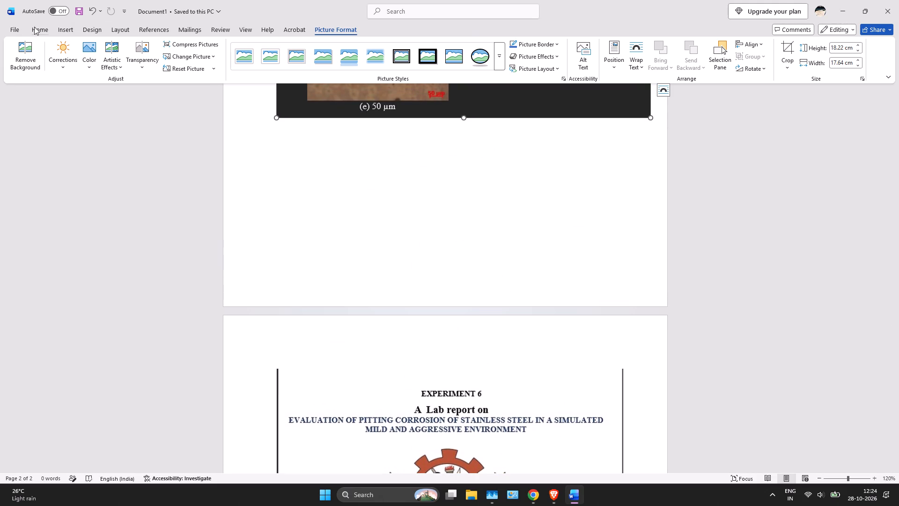
left_click(51, 34)
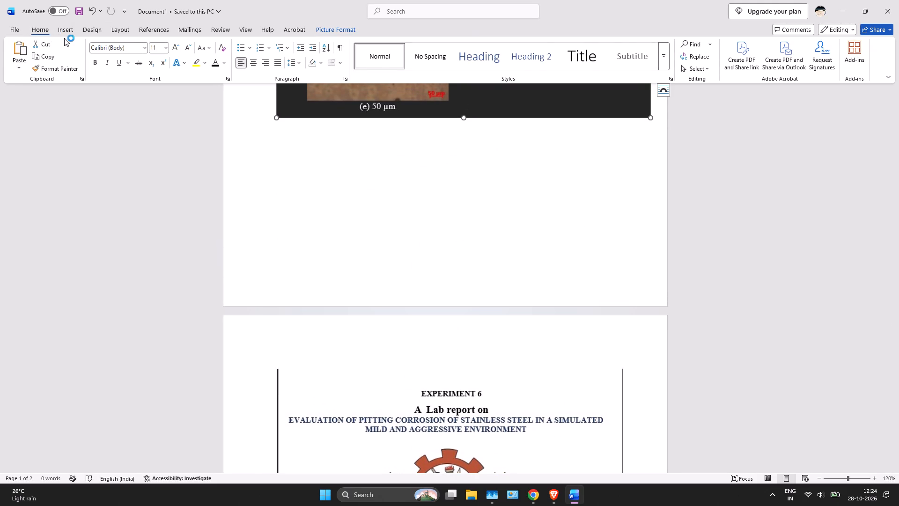
left_click(65, 30)
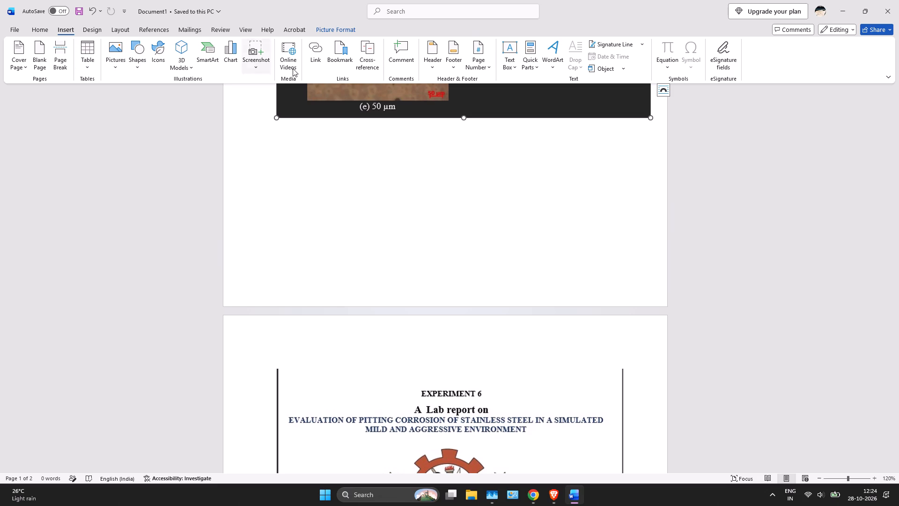
left_click(118, 61)
left_click(123, 98)
double_click(167, 115)
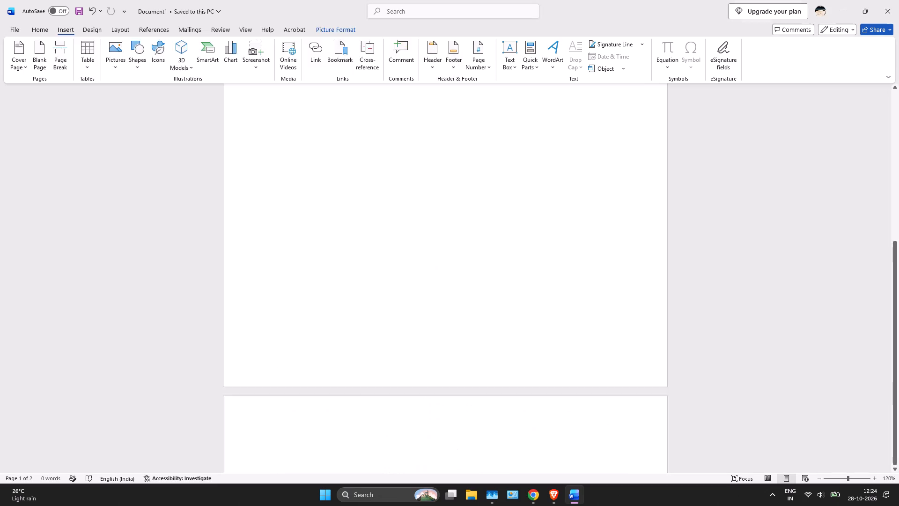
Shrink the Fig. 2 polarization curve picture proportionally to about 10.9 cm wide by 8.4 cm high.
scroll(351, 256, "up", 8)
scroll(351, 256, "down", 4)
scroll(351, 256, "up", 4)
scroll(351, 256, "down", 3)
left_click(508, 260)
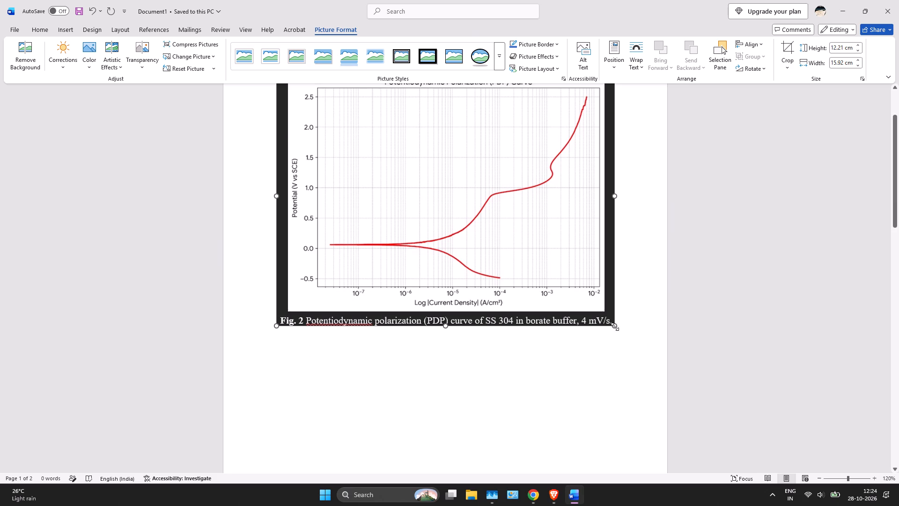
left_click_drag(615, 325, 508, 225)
Insert the OCP–time curve image, WhatsApp Image 2026-10-28 at 12.16.31, above the Fig. 2 picture on the first page.
left_click(347, 304)
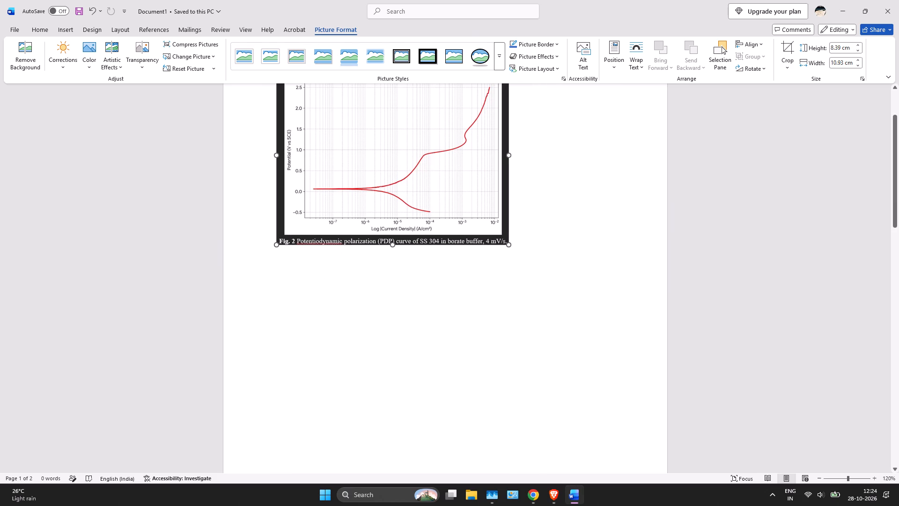
double_click(322, 306)
left_click(308, 317)
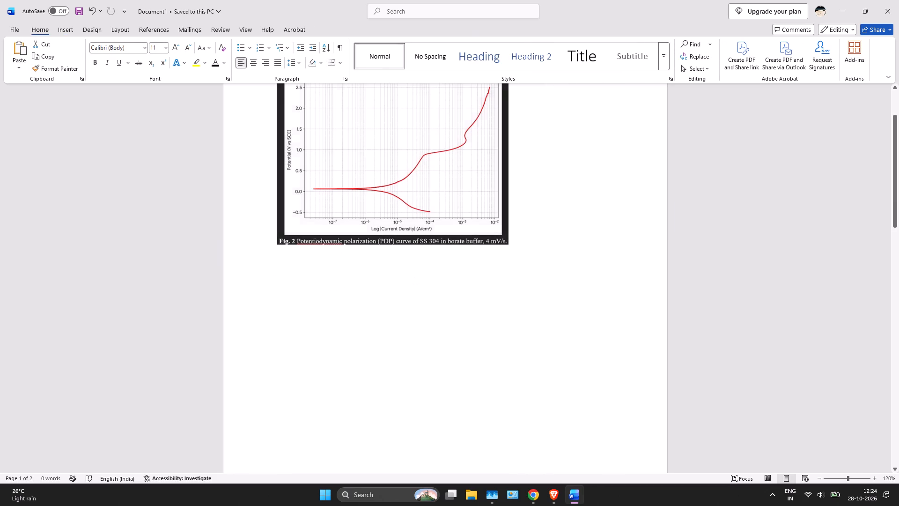
triple_click(332, 312)
left_click(332, 312)
left_click(68, 28)
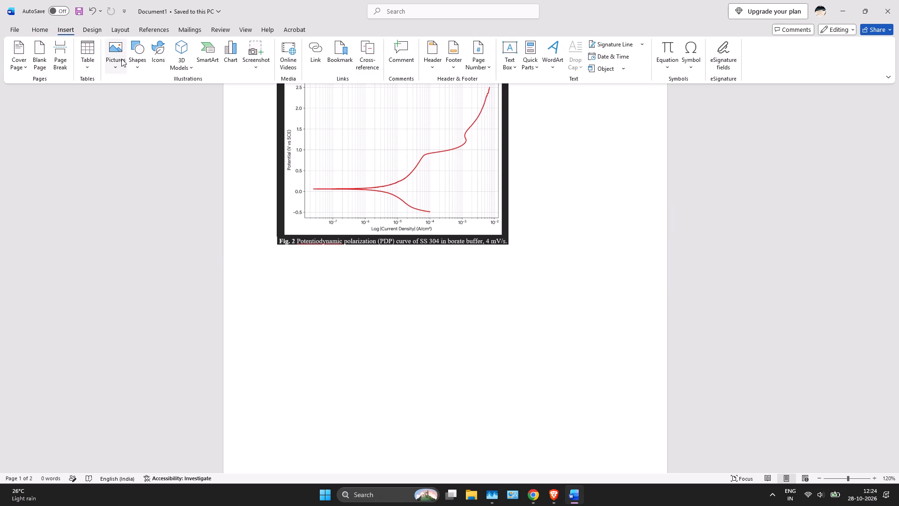
left_click(121, 59)
left_click(127, 98)
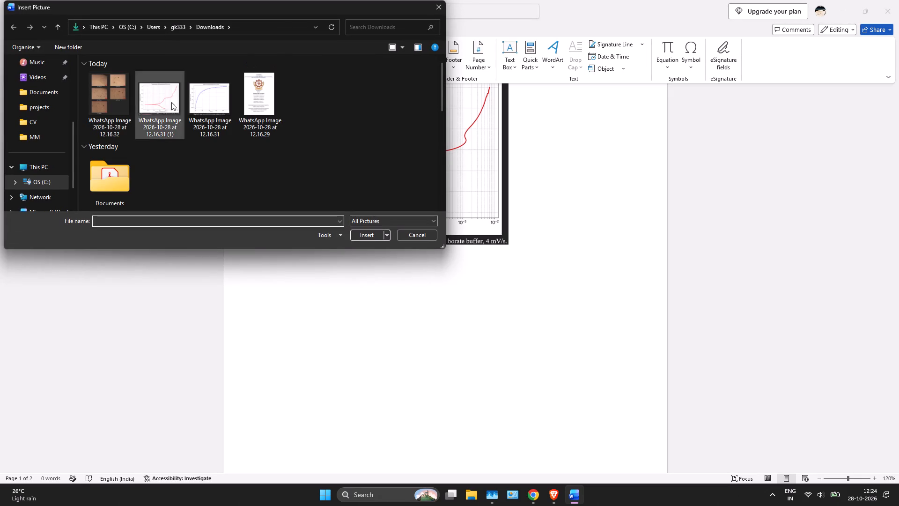
double_click(212, 117)
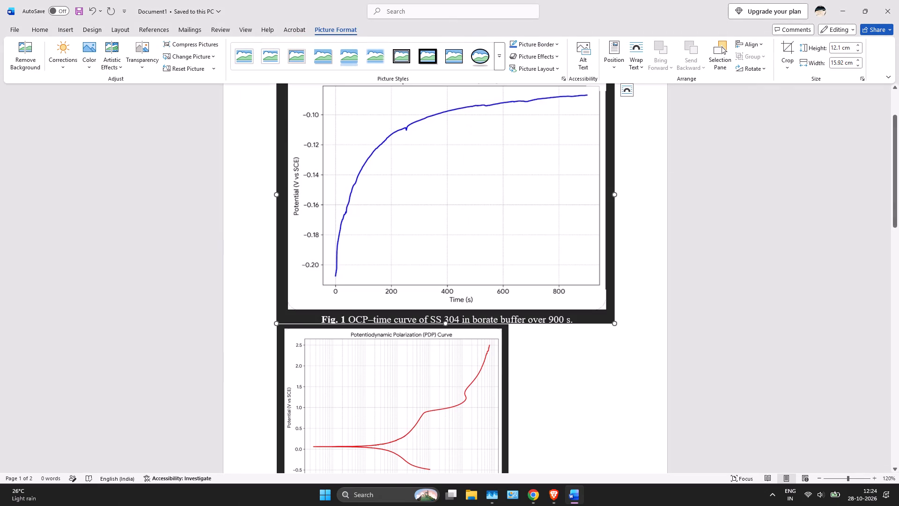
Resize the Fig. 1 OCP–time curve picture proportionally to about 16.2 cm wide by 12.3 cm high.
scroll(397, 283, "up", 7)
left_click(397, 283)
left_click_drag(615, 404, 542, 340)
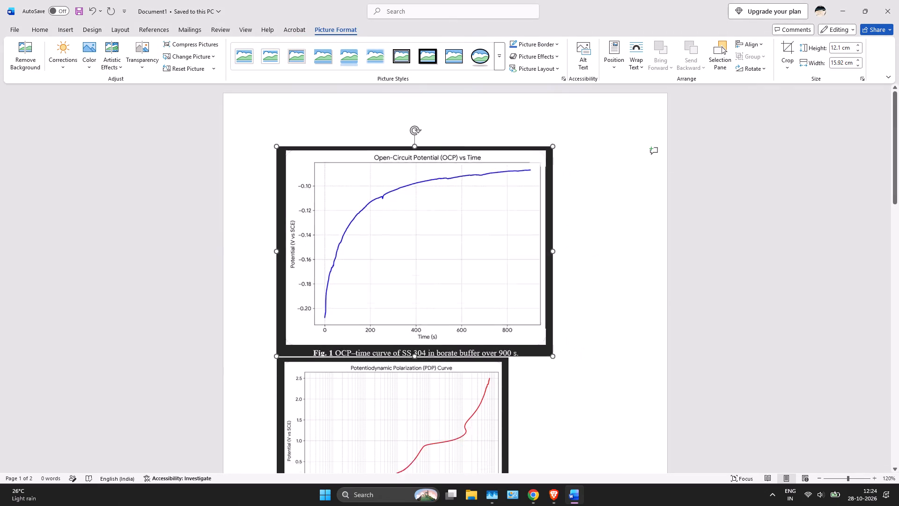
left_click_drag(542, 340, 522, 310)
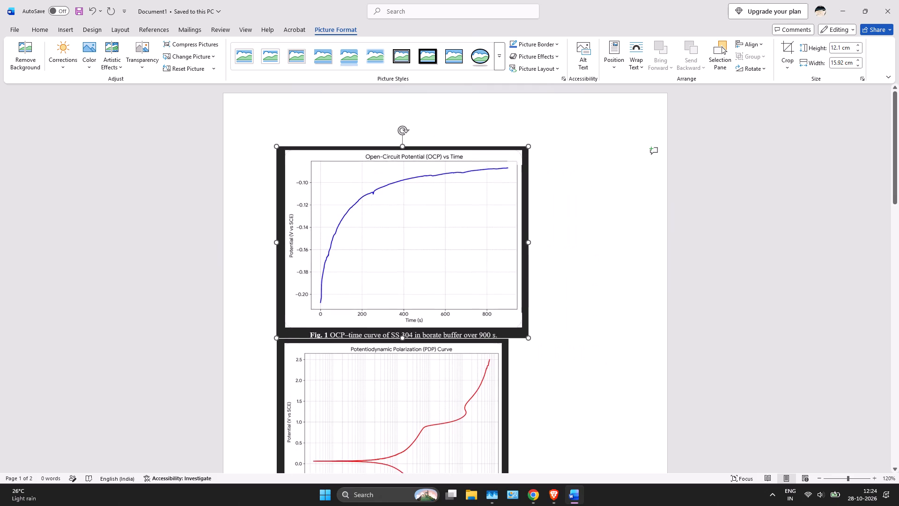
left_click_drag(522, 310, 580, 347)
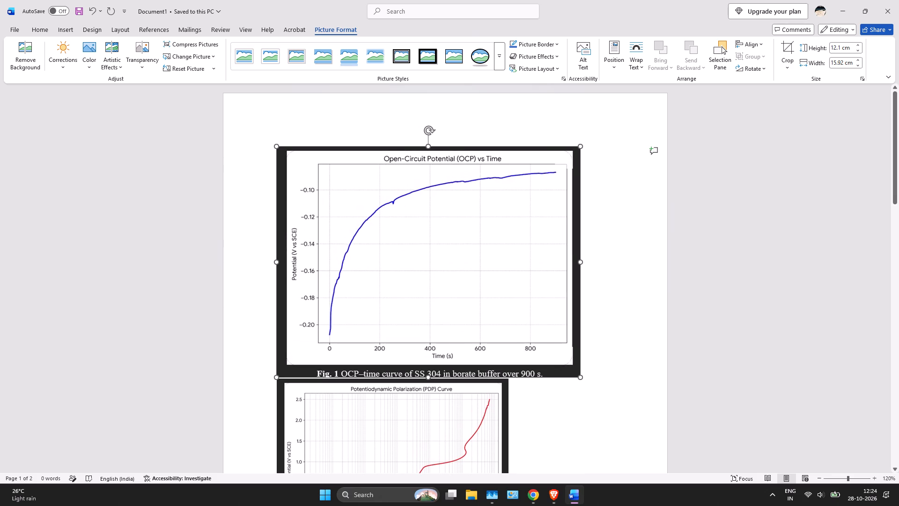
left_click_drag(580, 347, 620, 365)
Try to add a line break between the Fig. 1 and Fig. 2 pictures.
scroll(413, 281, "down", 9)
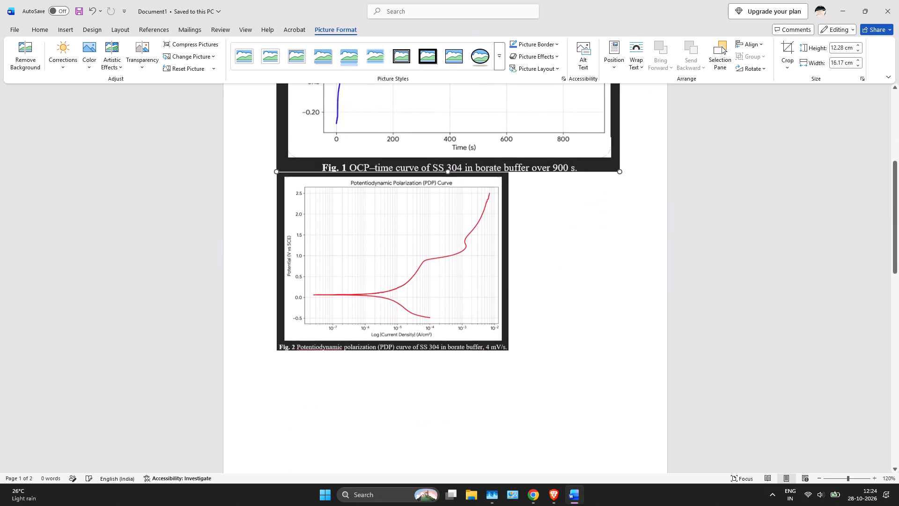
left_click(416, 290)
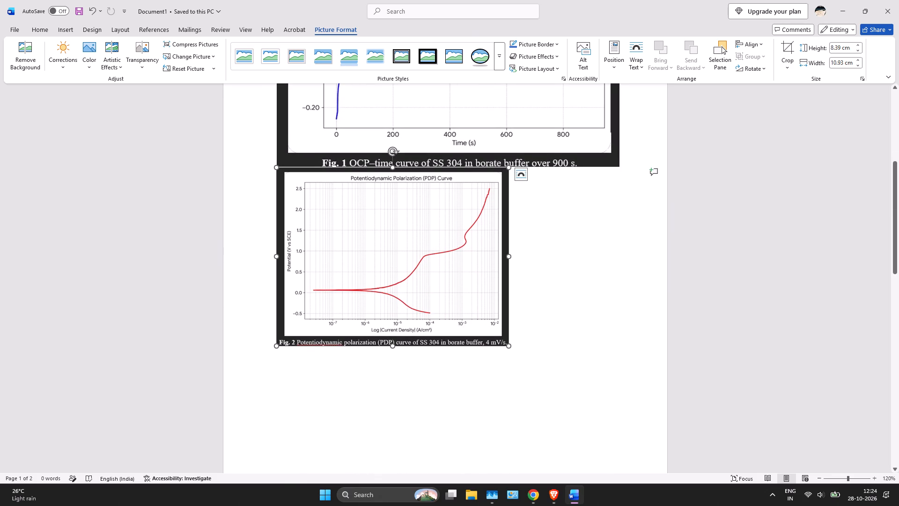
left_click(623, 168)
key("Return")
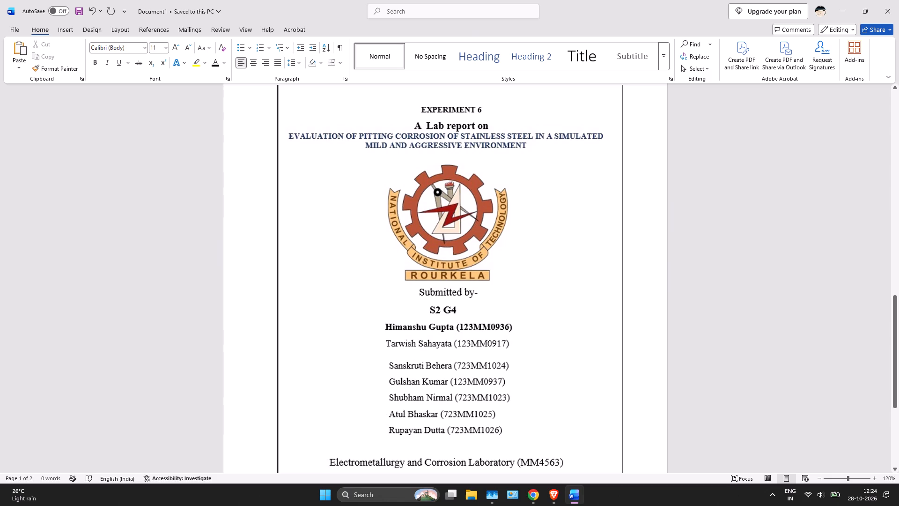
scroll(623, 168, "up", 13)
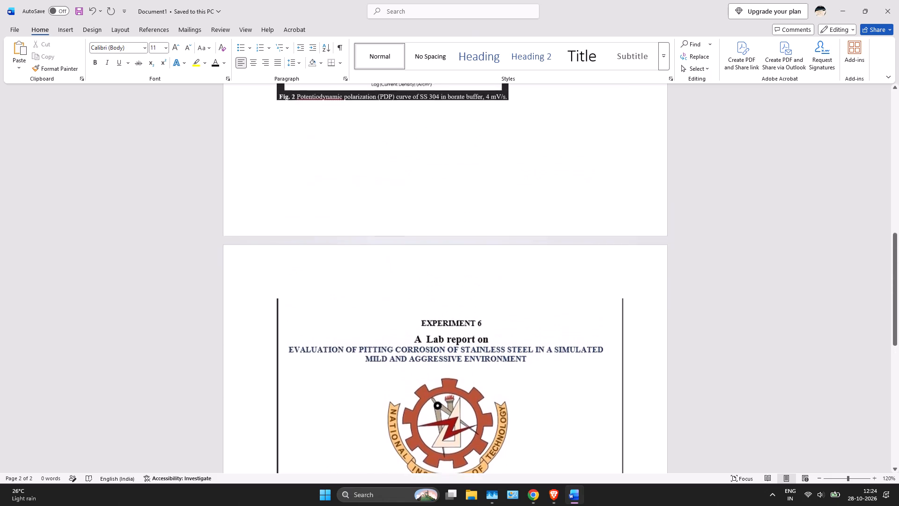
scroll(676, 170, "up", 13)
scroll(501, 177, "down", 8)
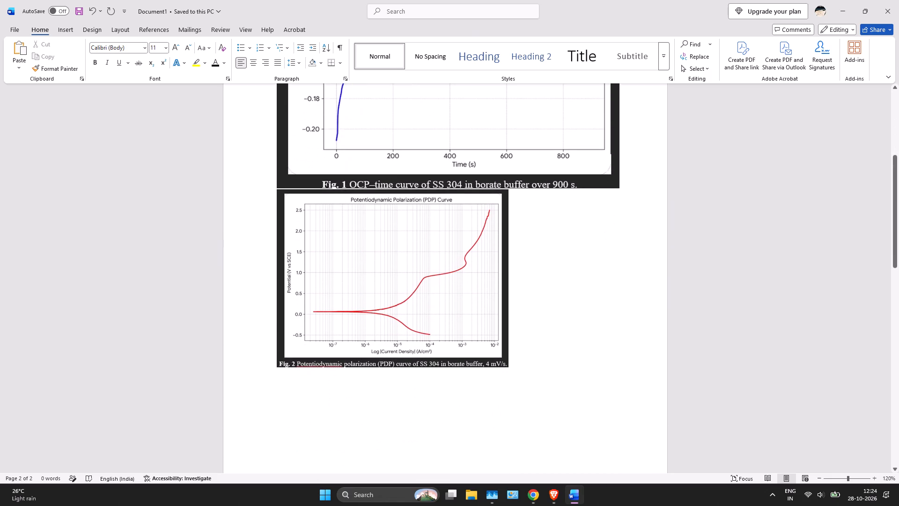
Give the Fig. 2 picture a text-wrapping layout and move it down, leaving a gap below the Fig. 1 picture.
left_click(336, 282)
left_click(524, 197)
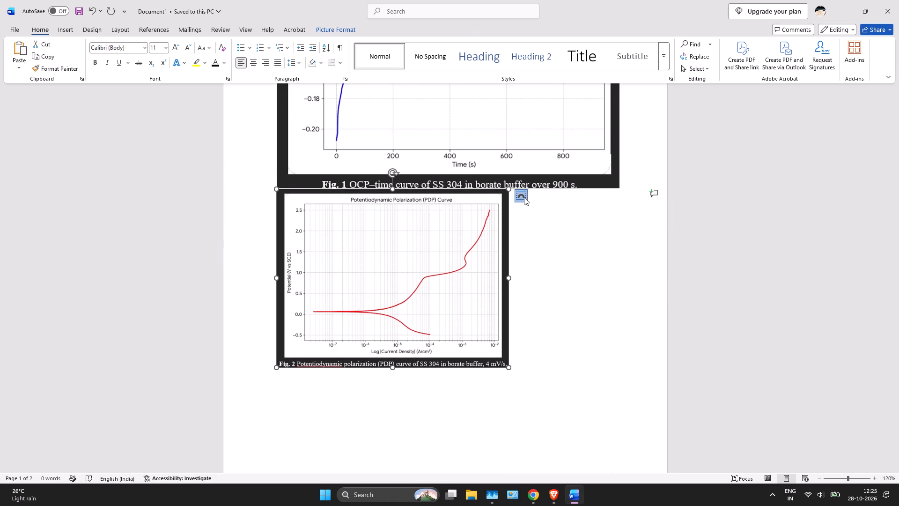
left_click(550, 261)
left_click(416, 266)
left_click_drag(393, 267, 412, 305)
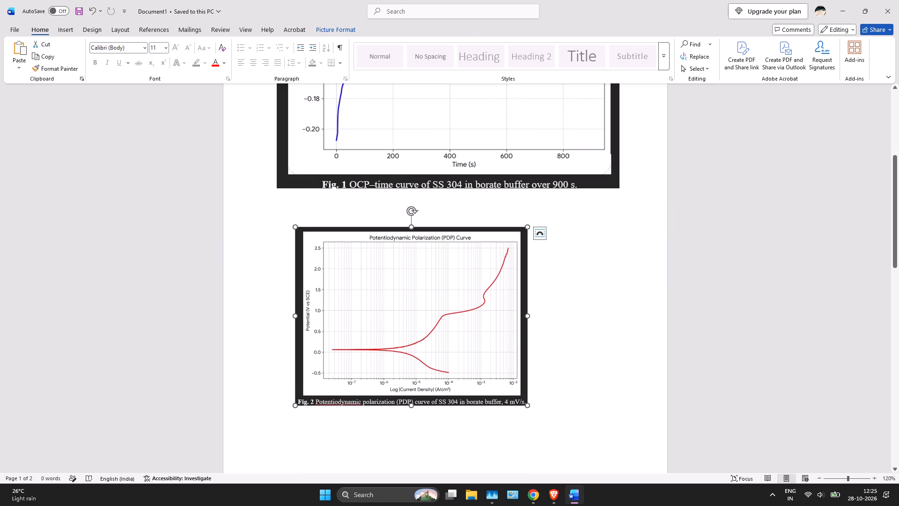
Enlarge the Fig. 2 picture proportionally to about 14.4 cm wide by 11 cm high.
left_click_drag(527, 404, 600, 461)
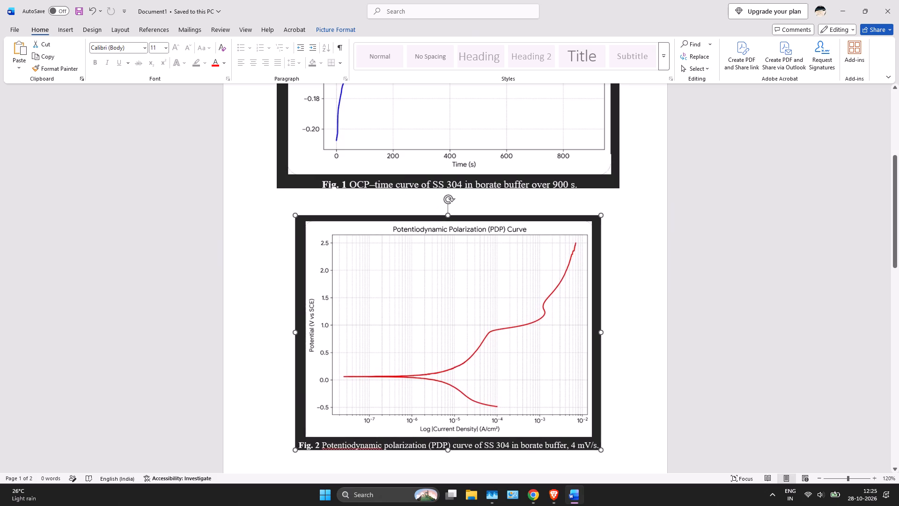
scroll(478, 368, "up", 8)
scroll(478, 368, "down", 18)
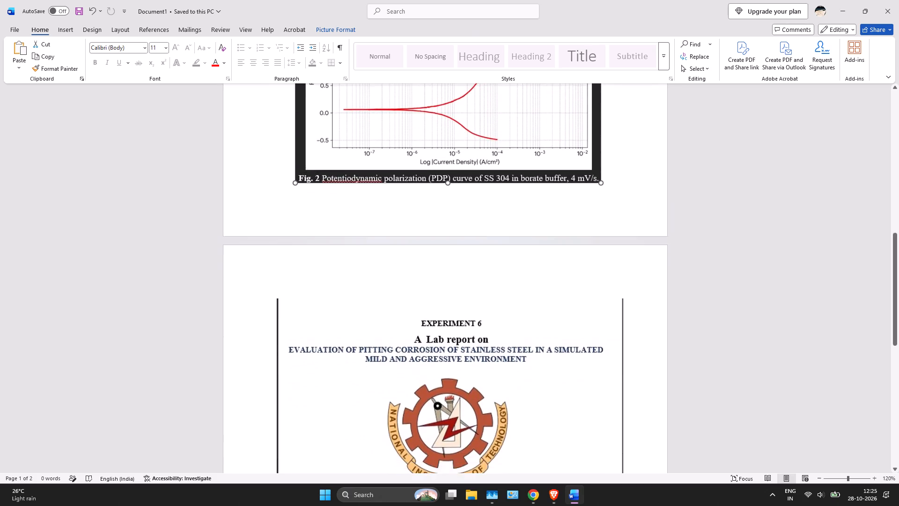
Shrink the Fig. 1 picture proportionally until it is somewhat narrower than the Fig. 2 picture.
scroll(477, 400, "up", 20)
scroll(477, 400, "up", 6)
left_click(450, 324)
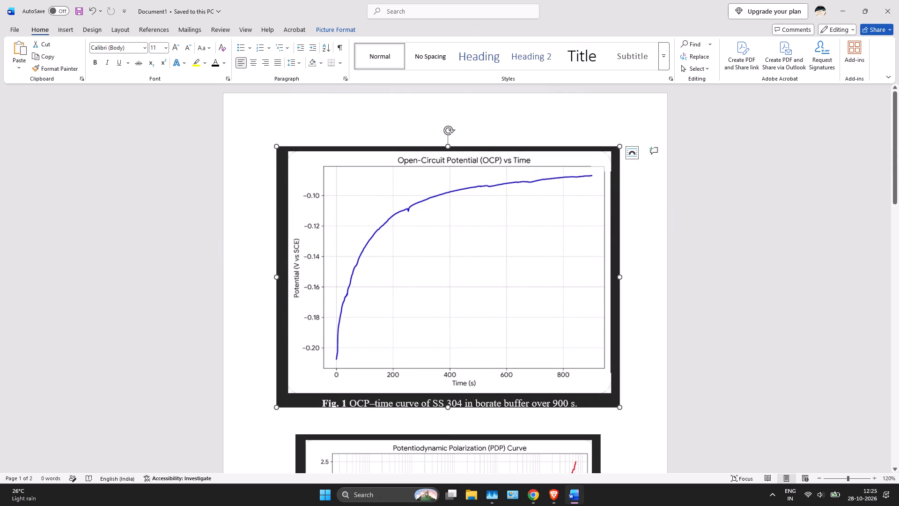
left_click_drag(618, 409, 558, 330)
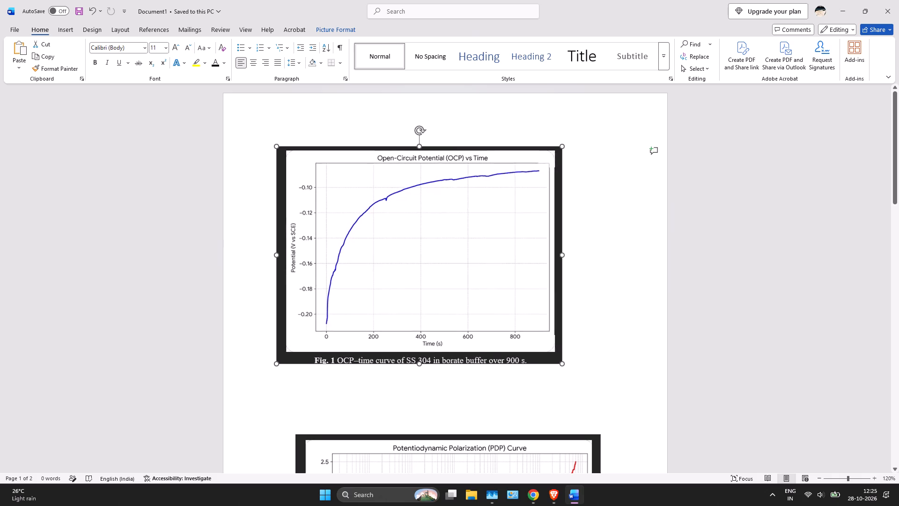
left_click_drag(558, 330, 550, 321)
Move the Fig. 2 picture up close beneath Fig. 1, roughly aligning the two pictures' left edges.
scroll(578, 318, "down", 5)
left_click(414, 357)
left_click_drag(414, 357, 389, 319)
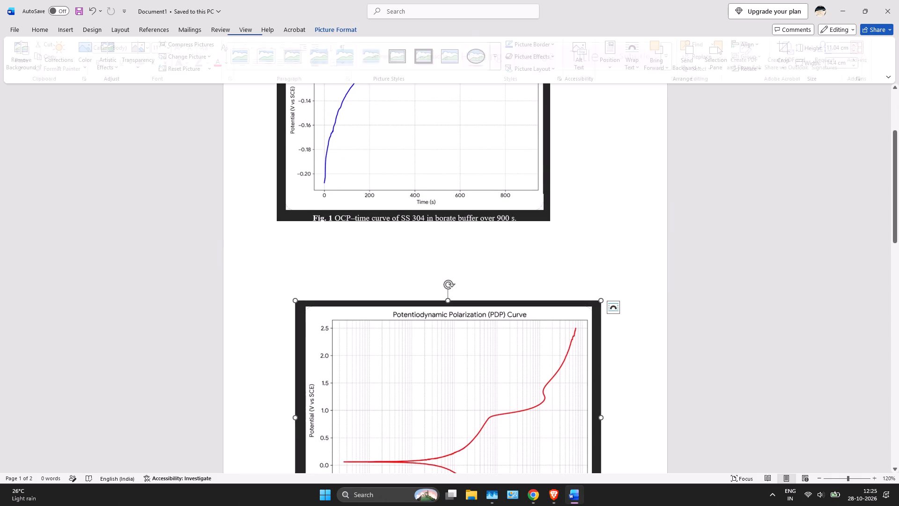
left_click_drag(389, 319, 374, 298)
left_click_drag(422, 368, 401, 312)
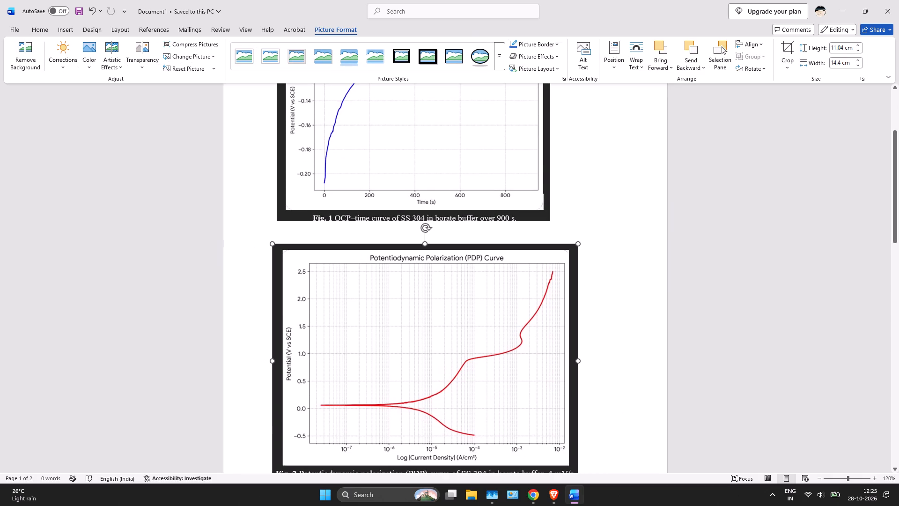
left_click_drag(401, 312, 402, 312)
Shrink the Fig. 2 picture slightly in proportion so that its width nearly matches the Fig. 1 picture.
scroll(445, 323, "down", 4)
left_click_drag(579, 370, 560, 352)
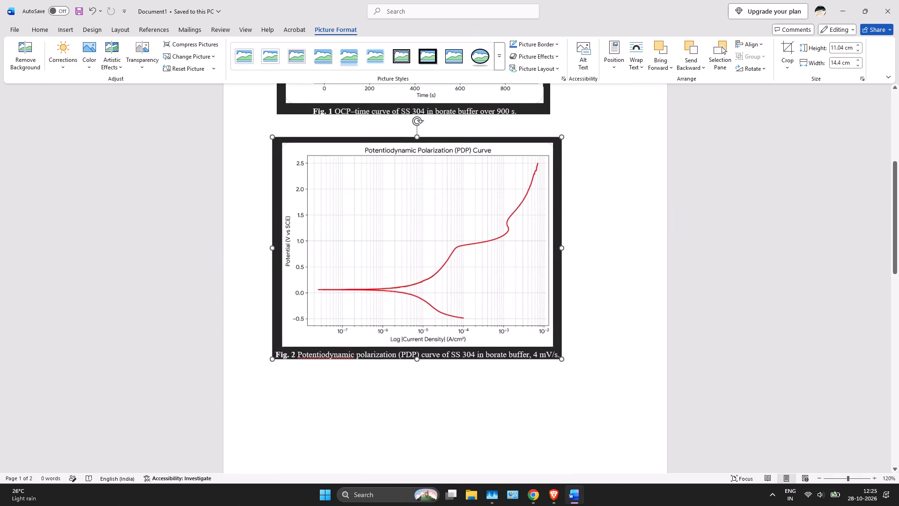
left_click_drag(560, 352, 554, 349)
left_click(612, 314)
Review the placement of the two figures and the cover picture across both pages.
scroll(612, 314, "up", 14)
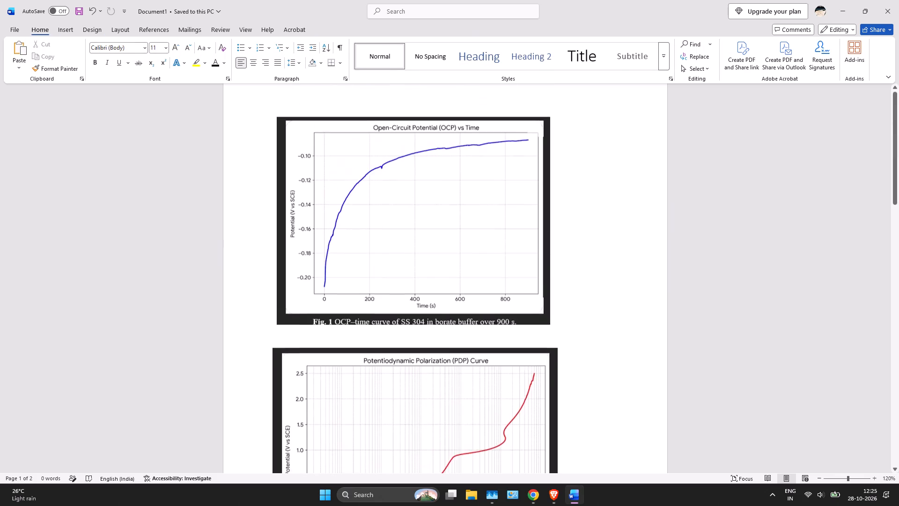
scroll(612, 314, "down", 20)
scroll(612, 314, "down", 20)
scroll(612, 314, "down", 6)
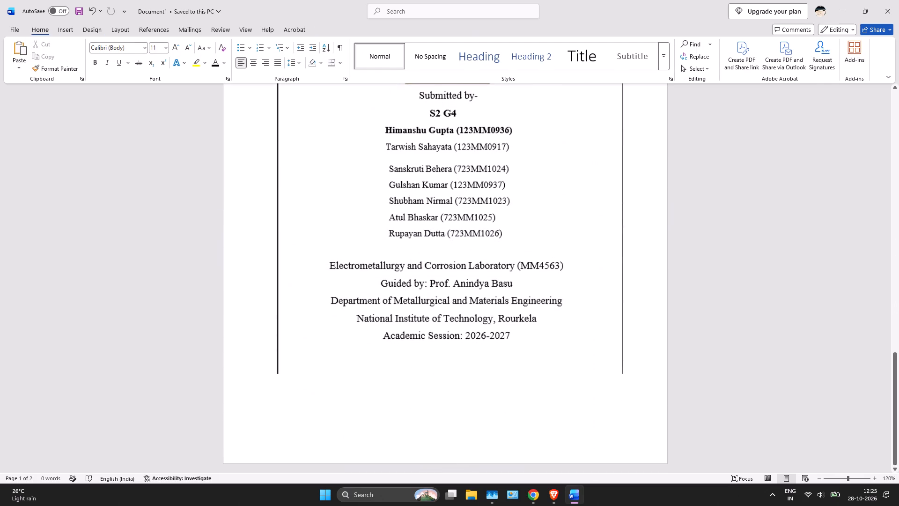
scroll(612, 314, "down", 12)
scroll(612, 314, "up", 8)
scroll(612, 314, "up", 20)
scroll(612, 314, "up", 7)
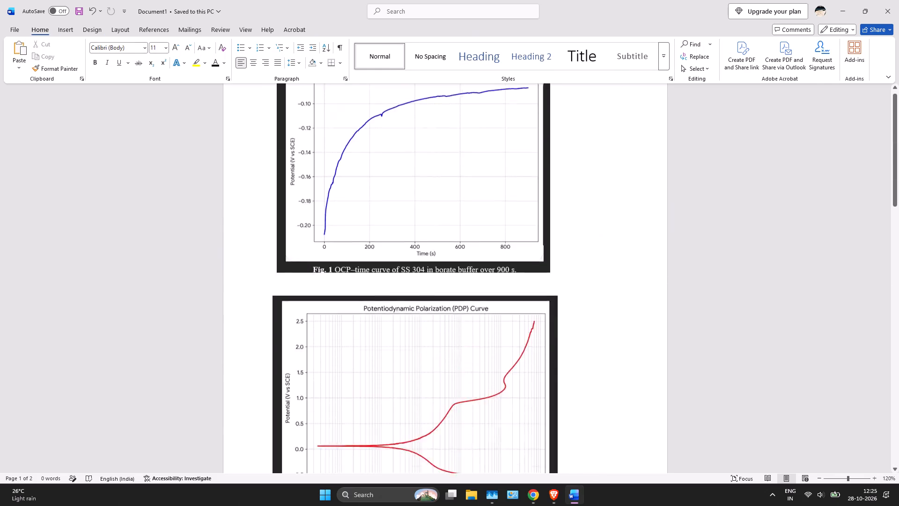
scroll(612, 314, "up", 12)
scroll(612, 314, "down", 20)
scroll(612, 314, "down", 8)
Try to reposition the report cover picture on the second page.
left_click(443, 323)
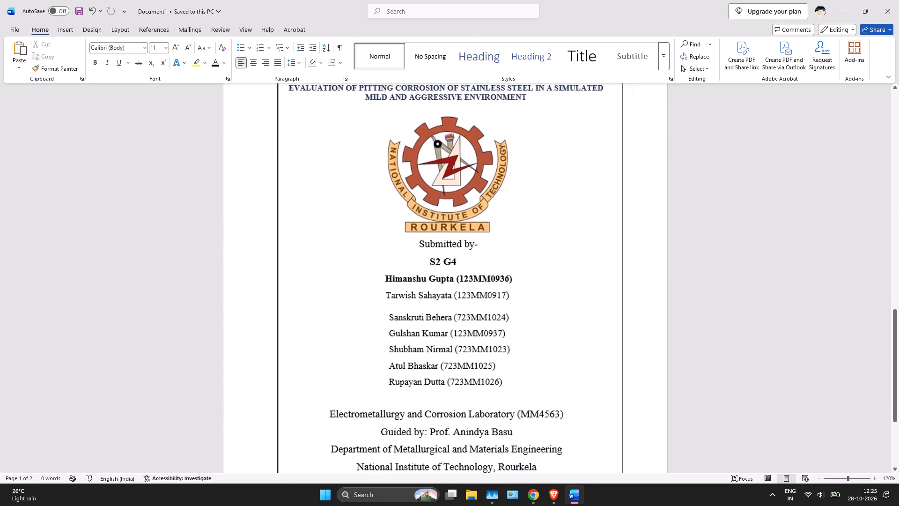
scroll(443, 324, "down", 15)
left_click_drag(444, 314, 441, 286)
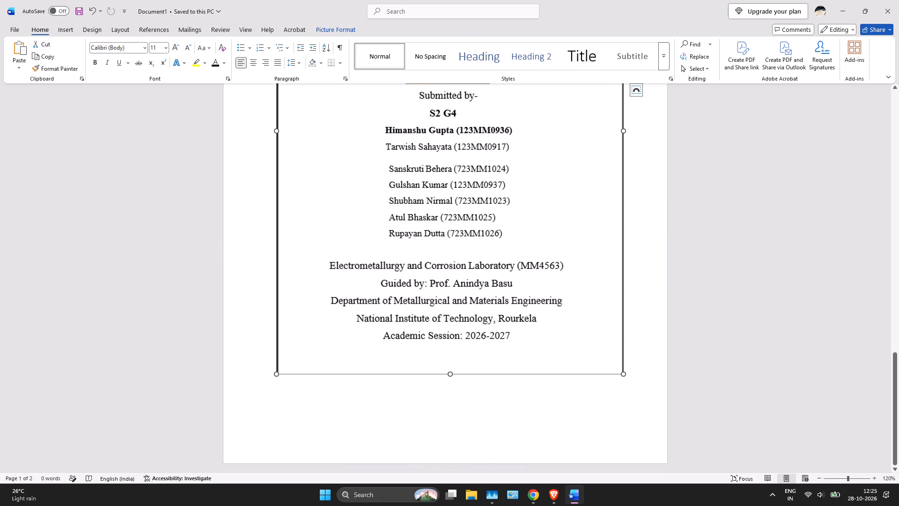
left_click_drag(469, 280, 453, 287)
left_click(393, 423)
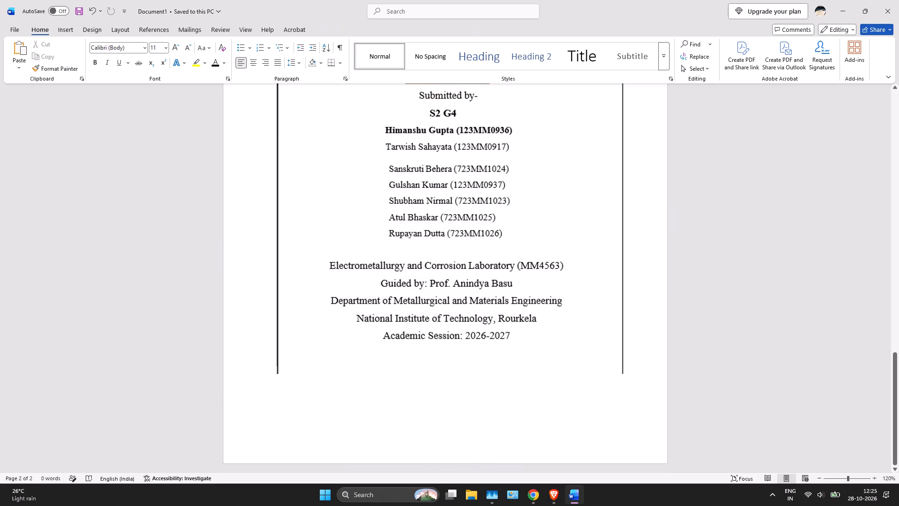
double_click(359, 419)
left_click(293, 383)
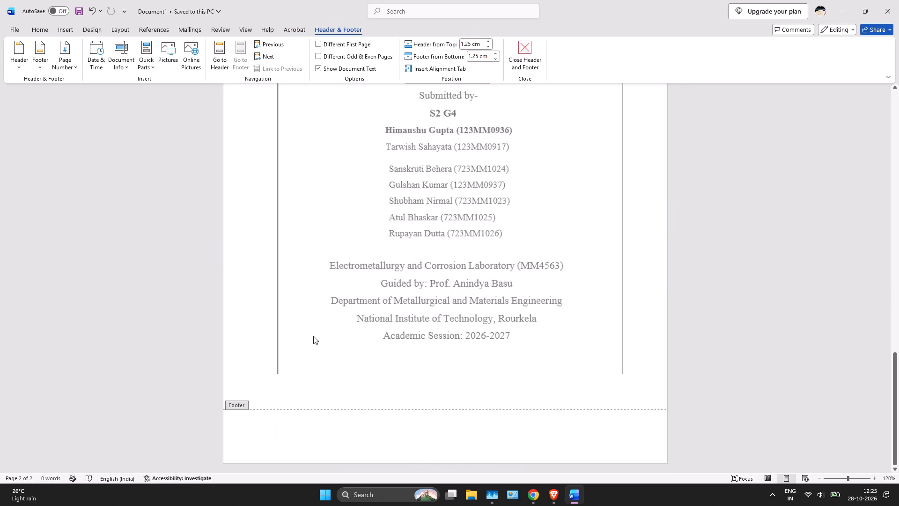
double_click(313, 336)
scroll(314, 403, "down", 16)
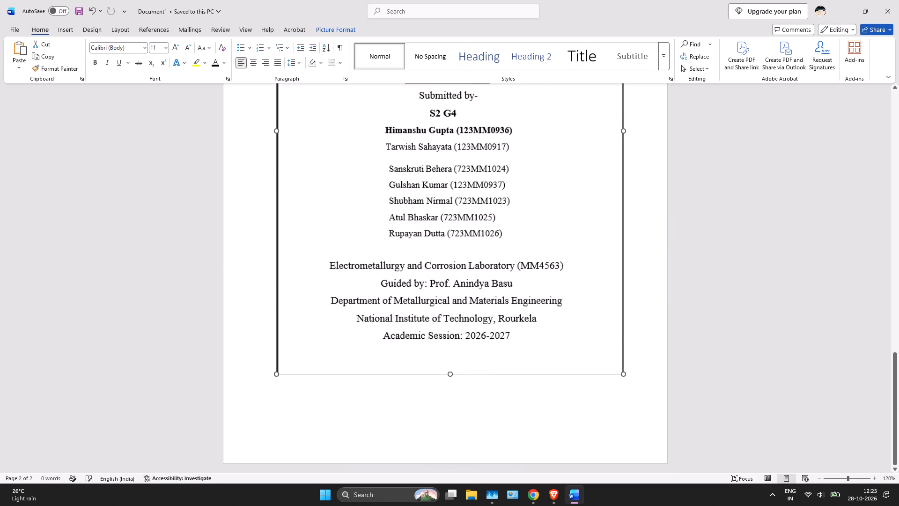
Insert the picture of pitting micrographs (a) to (e) from the Downloads folder, between the graphs page and the report cover.
left_click(295, 383)
scroll(301, 373, "down", 17)
scroll(301, 373, "up", 12)
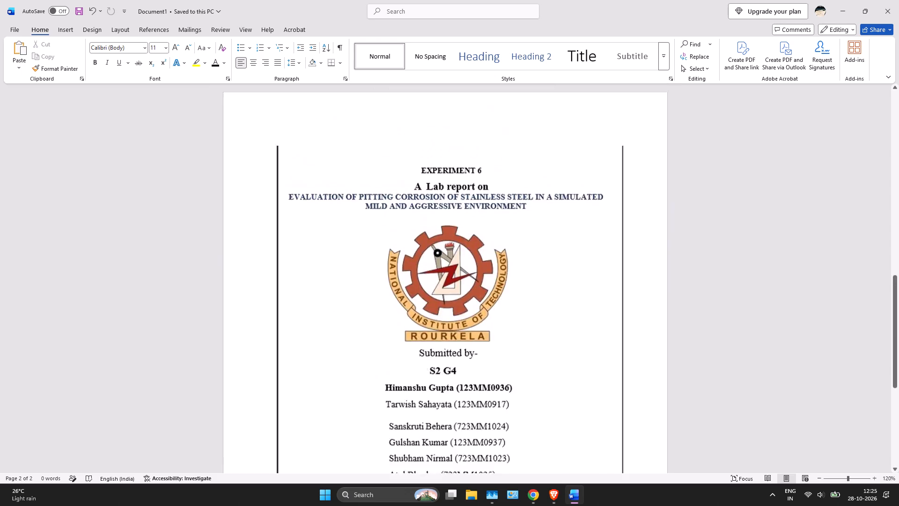
scroll(301, 373, "up", 20)
scroll(301, 373, "up", 18)
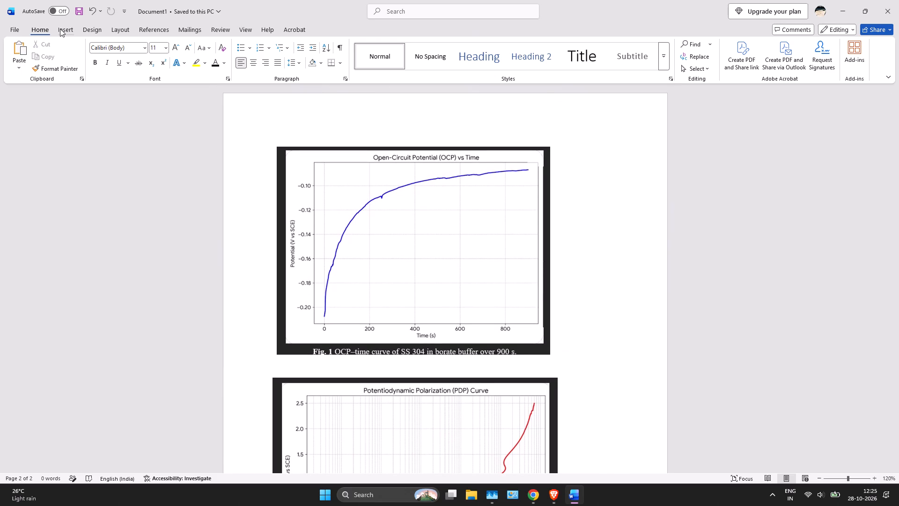
left_click(60, 29)
left_click(114, 72)
left_click(128, 95)
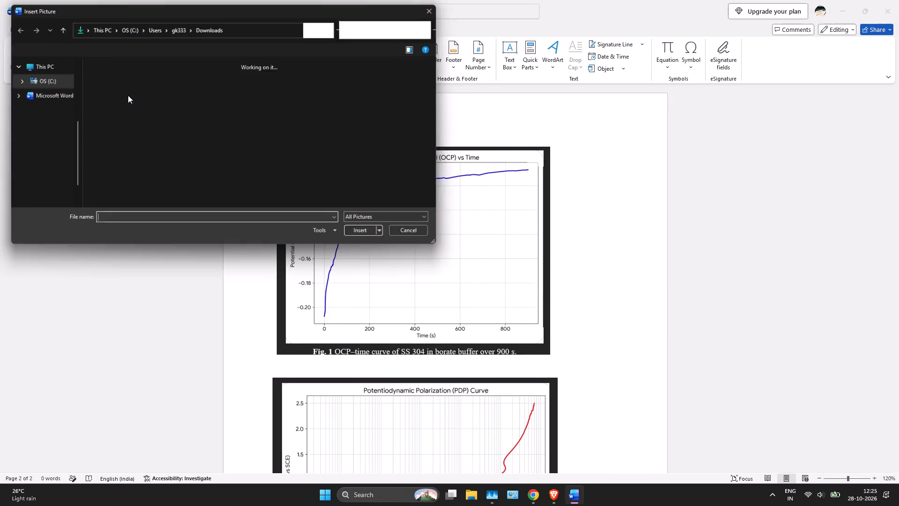
double_click(120, 100)
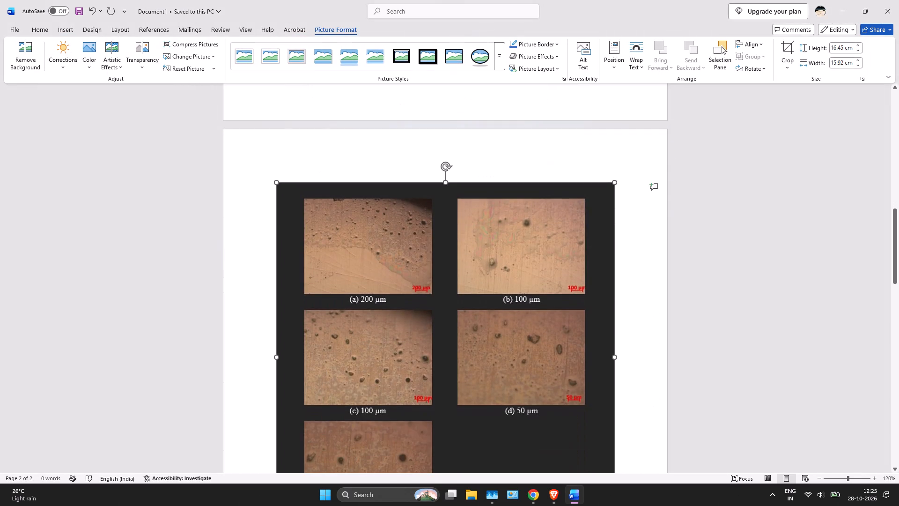
Review the page order and placement of the graphs, the micrograph picture and the report cover.
scroll(451, 240, "down", 20)
scroll(451, 240, "down", 20)
scroll(451, 240, "down", 20)
scroll(451, 240, "up", 5)
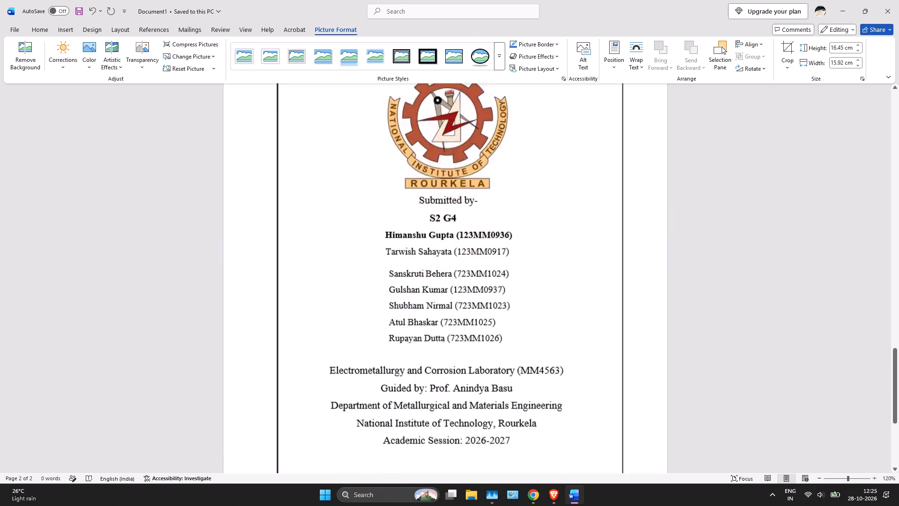
scroll(451, 240, "up", 20)
scroll(451, 240, "up", 20)
scroll(451, 240, "up", 20)
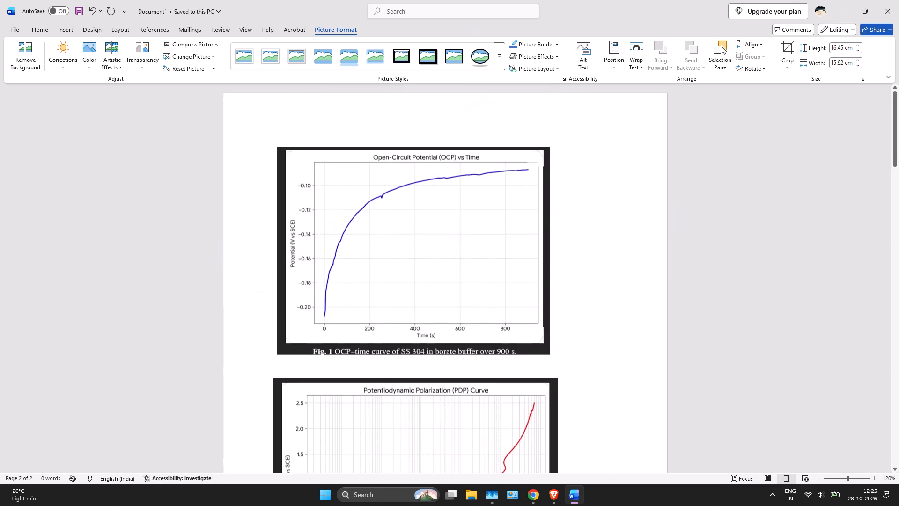
scroll(451, 240, "down", 20)
scroll(451, 240, "down", 9)
scroll(454, 298, "down", 4)
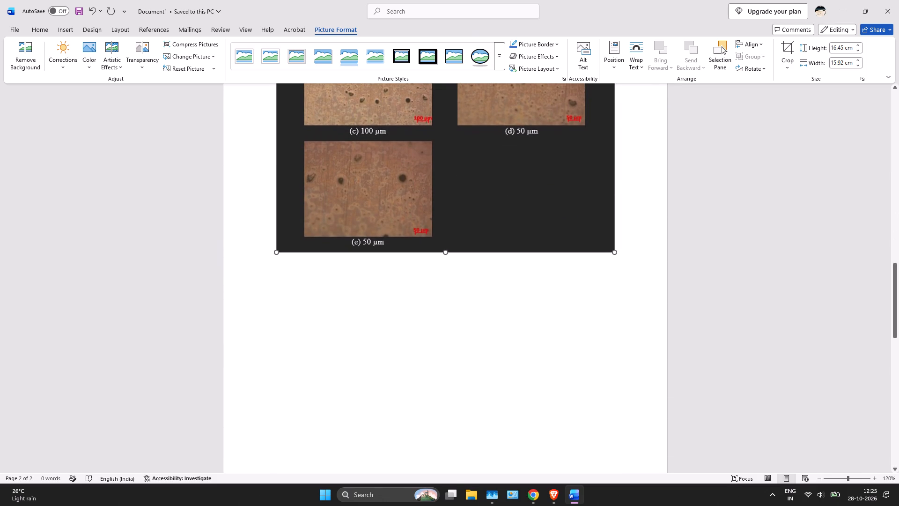
Enlarge the pitting micrographs picture on the second page proportionally to about 18.88 cm high and 18.28 cm wide.
left_click(485, 209)
left_click_drag(614, 253, 629, 276)
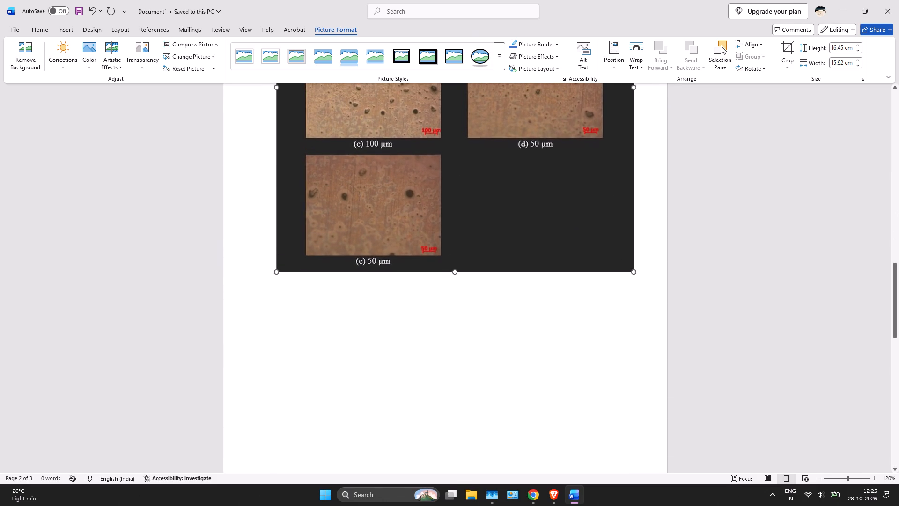
left_click_drag(629, 276, 633, 285)
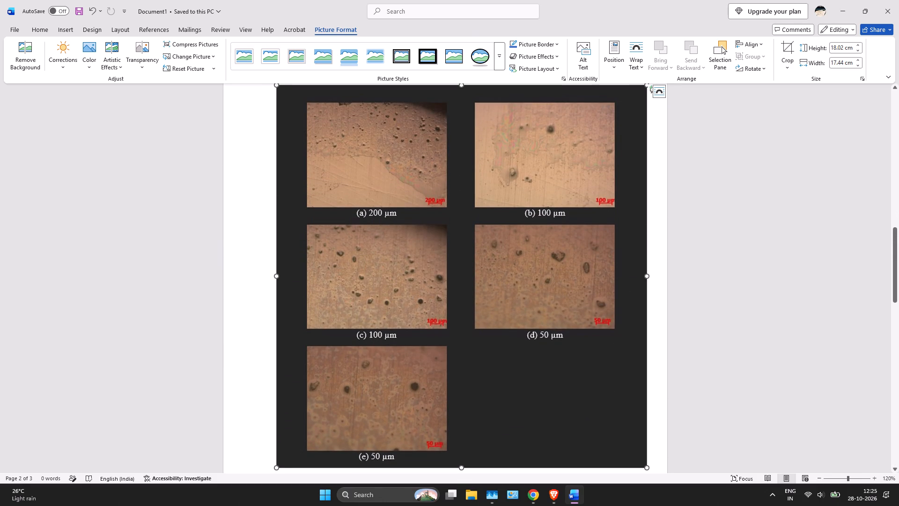
left_click_drag(380, 313, 369, 313)
scroll(369, 313, "down", 5)
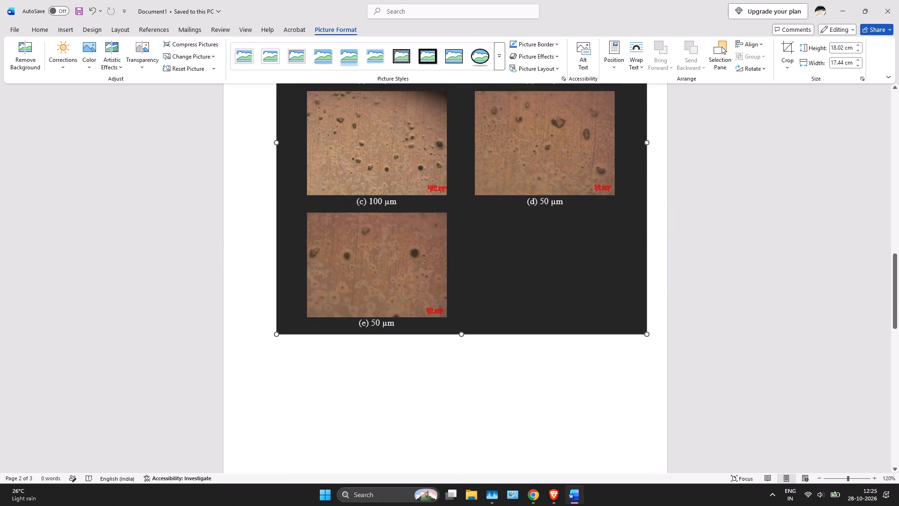
left_click_drag(276, 335, 268, 340)
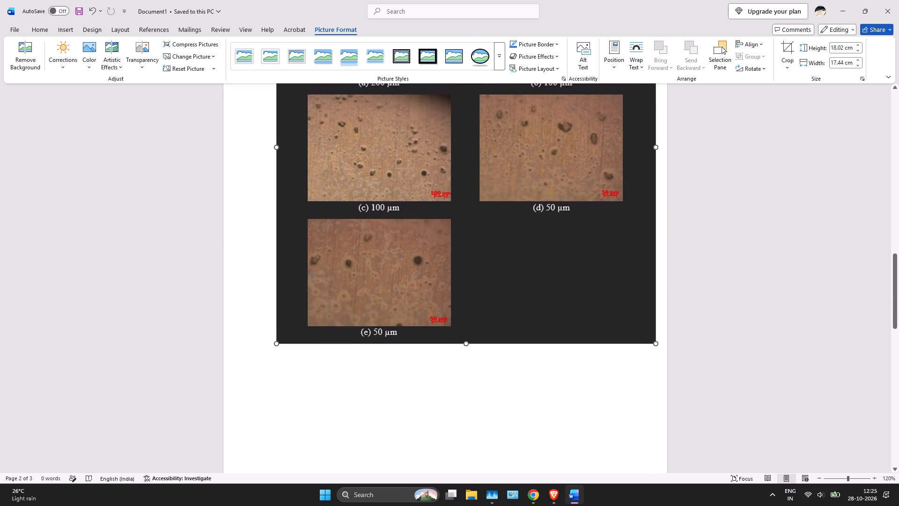
left_click_drag(268, 340, 262, 352)
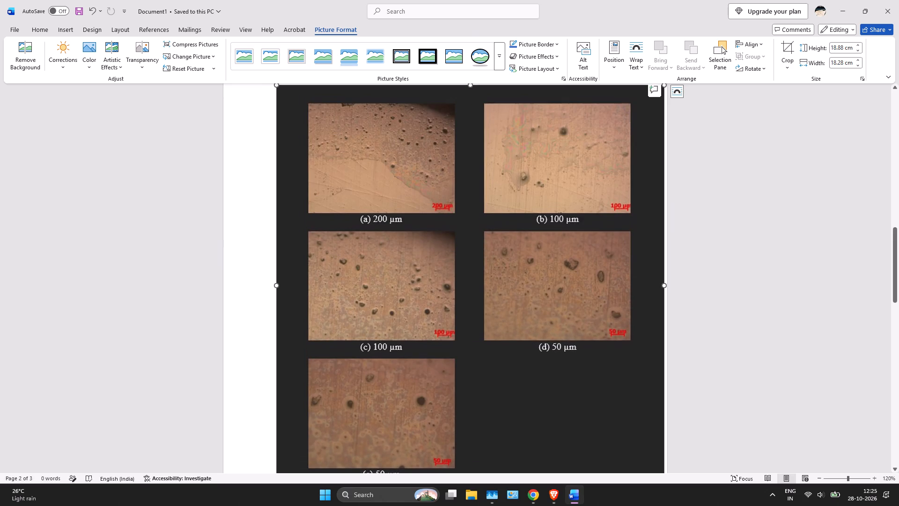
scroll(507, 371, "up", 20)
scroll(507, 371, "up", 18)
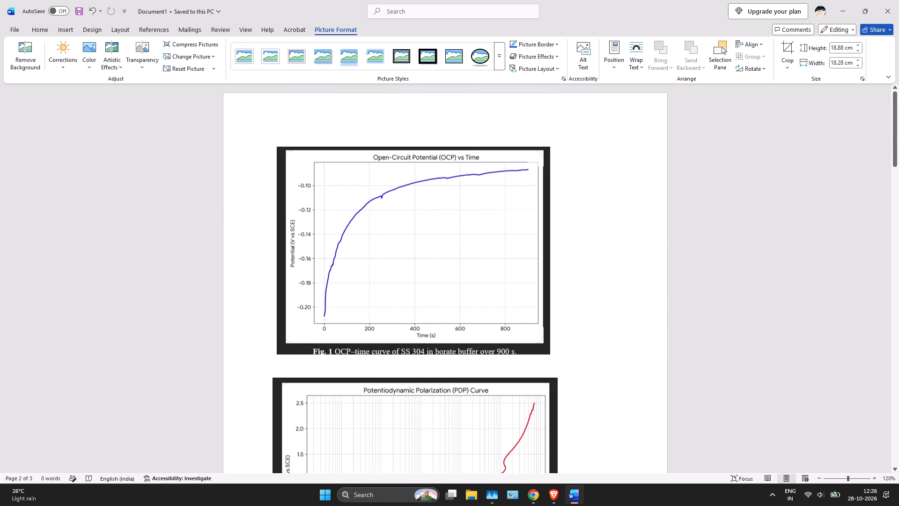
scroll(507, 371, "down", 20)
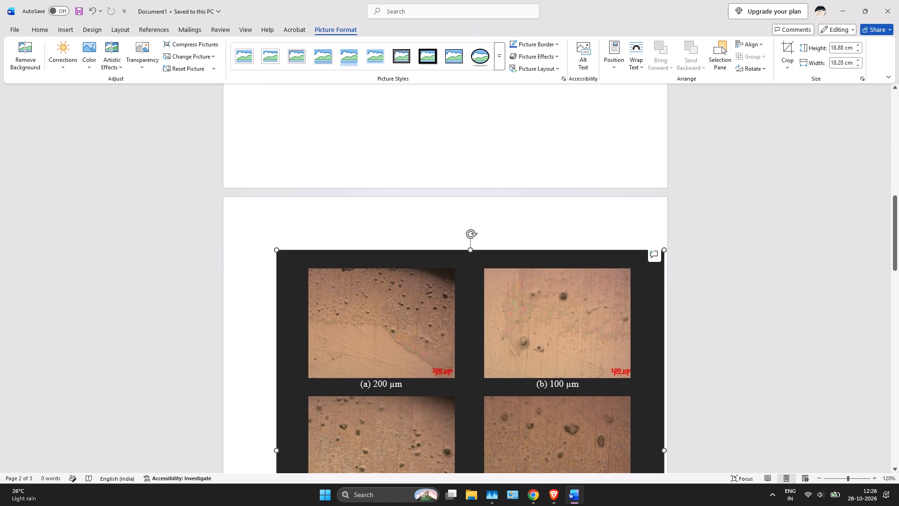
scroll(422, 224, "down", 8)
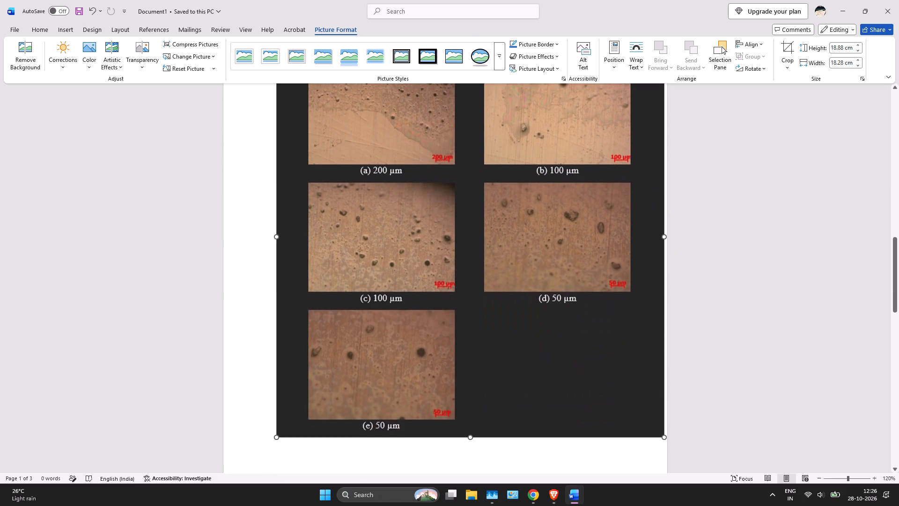
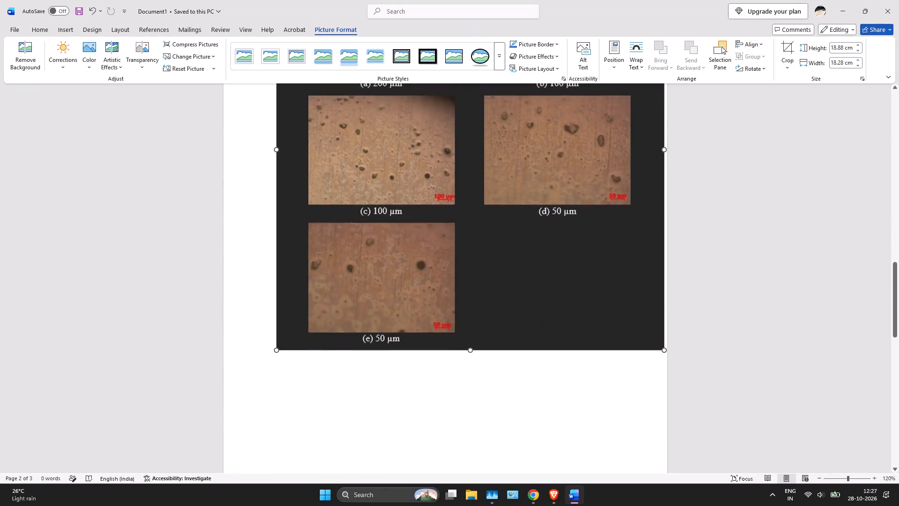
Print the whole document with Microsoft Print to PDF, saving the output in the Downloads folder as ex6.
scroll(556, 335, "down", 20)
scroll(556, 335, "down", 14)
scroll(542, 341, "up", 19)
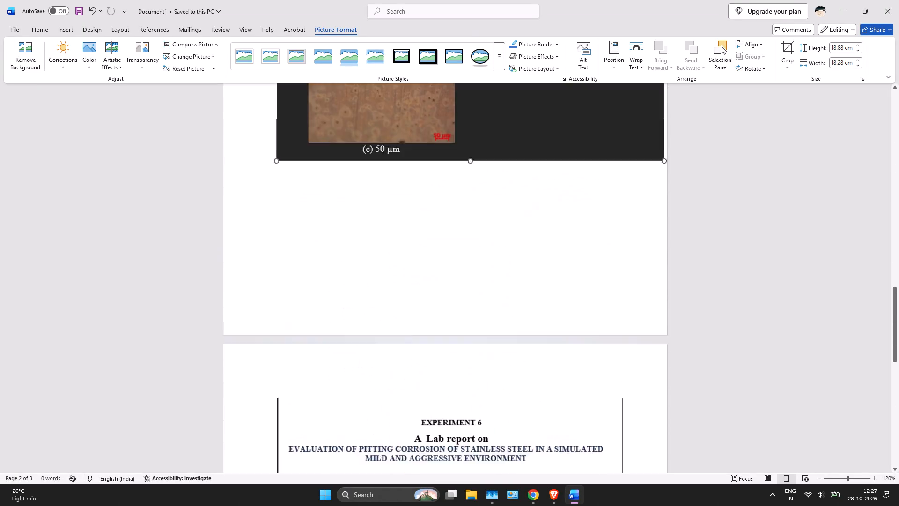
scroll(542, 341, "up", 20)
scroll(542, 341, "up", 20)
scroll(542, 341, "up", 18)
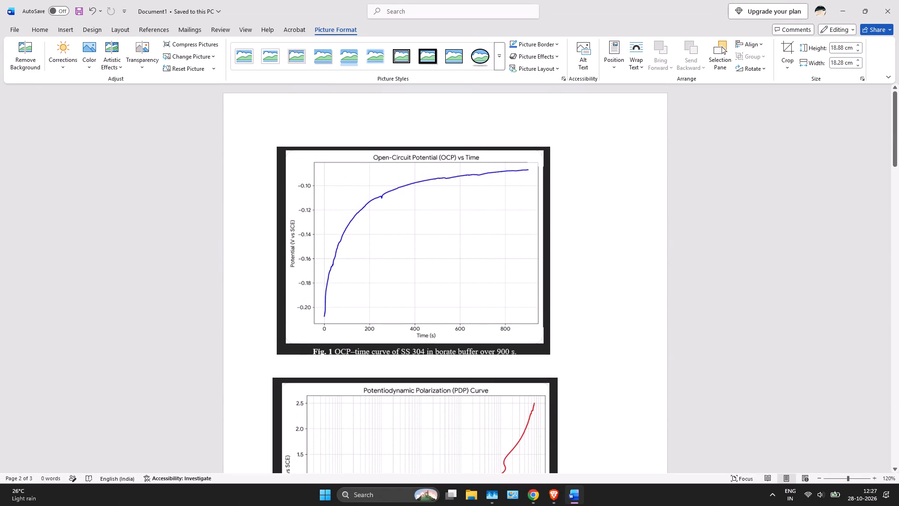
left_click(13, 32)
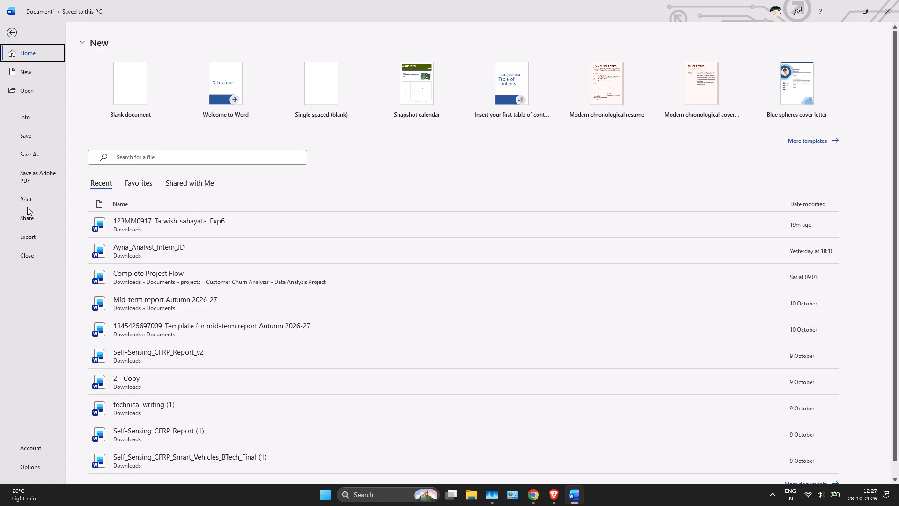
left_click(27, 207)
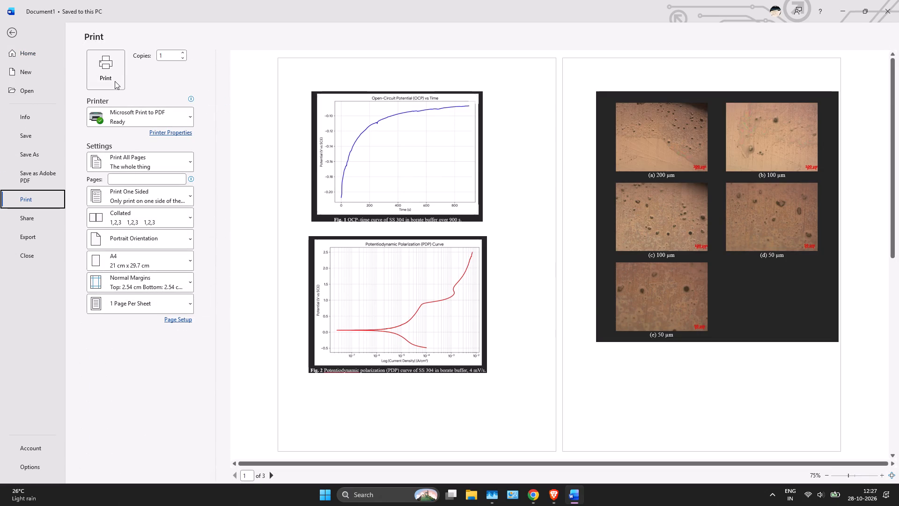
scroll(587, 313, "down", 8)
scroll(585, 316, "up", 3)
left_click(105, 83)
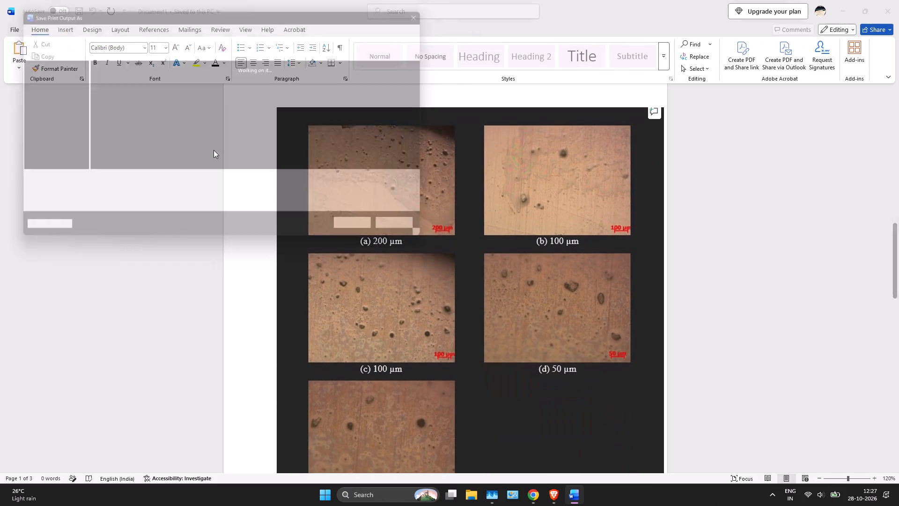
left_click(109, 188)
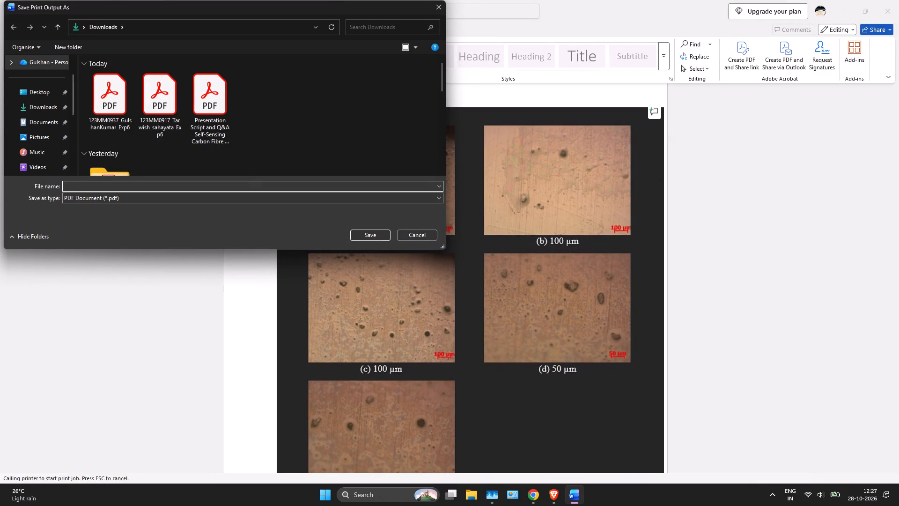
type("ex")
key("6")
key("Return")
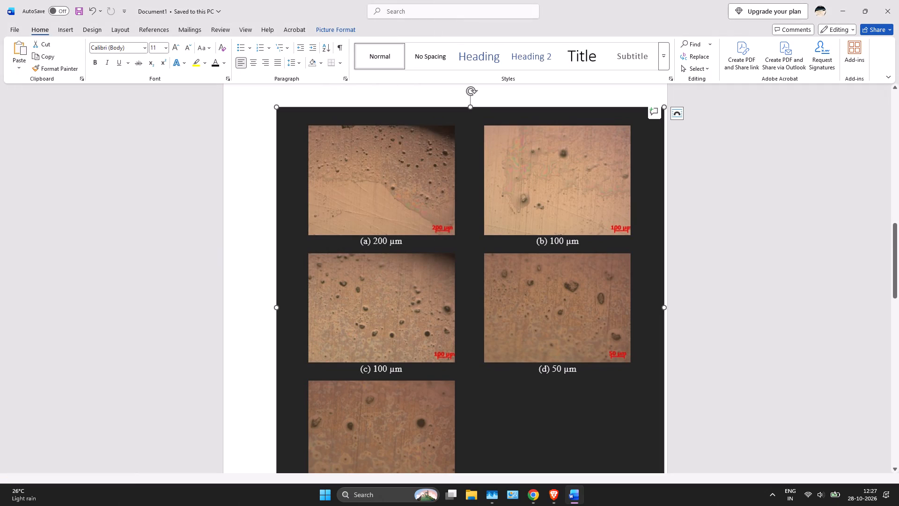
Close the picture document and answer the closing prompt.
left_click(889, 0)
left_click(521, 303)
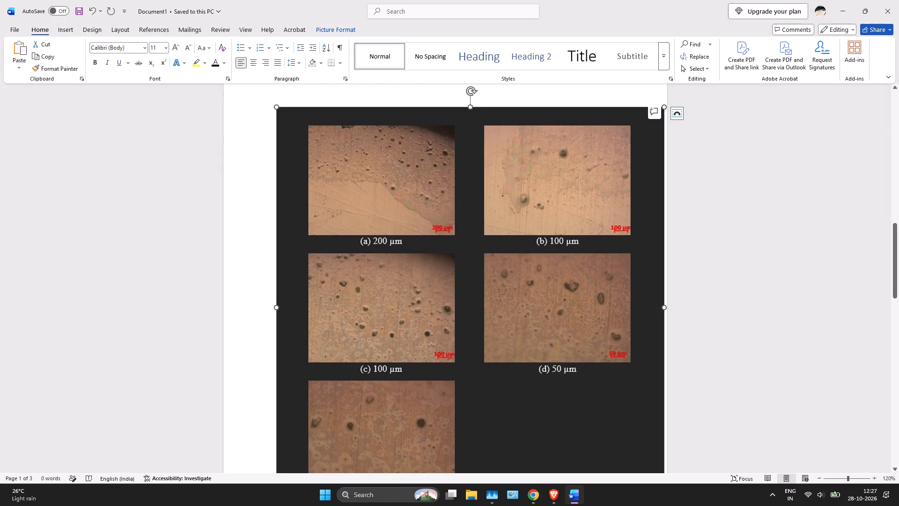